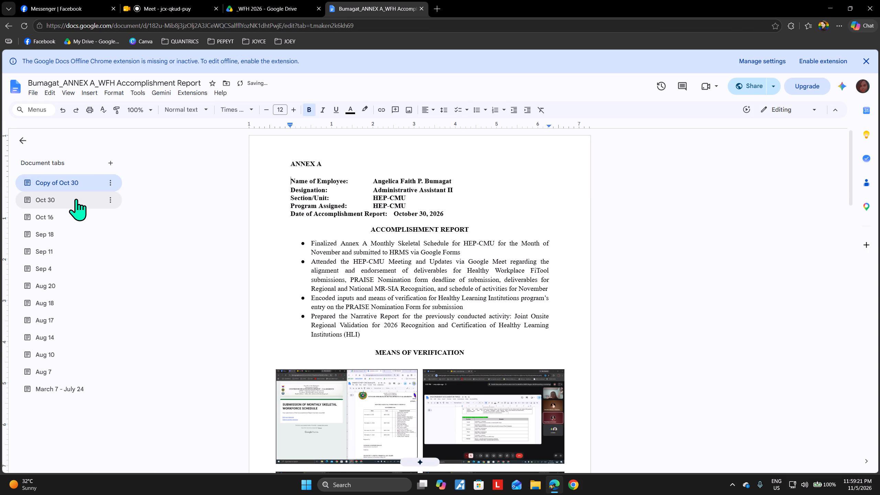
Rename the document tab "Copy of Oct 30" as "Nov 6".
{"action": "double_click", "coordinate": [80, 186]}
{"action": "type", "text": "Nov 6"}
{"action": "key", "text": "Return"}
Change the month and day in the Date of Accomplishment Report line to November 6.
{"action": "left_click_drag", "start_coordinate": [427, 212], "coordinate": [399, 212]}
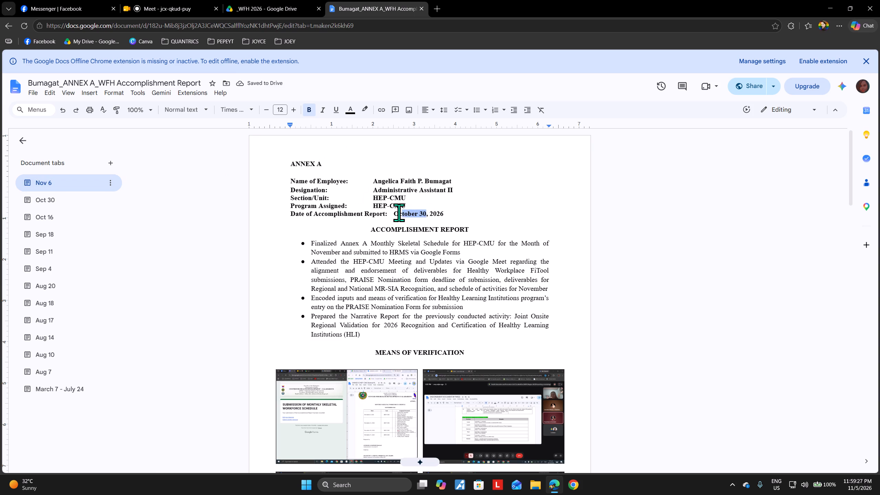
{"action": "left_click_drag", "start_coordinate": [399, 212], "coordinate": [394, 214]}
{"action": "type", "text": "November"}
{"action": "key", "text": "space"}
{"action": "key", "text": "6"}
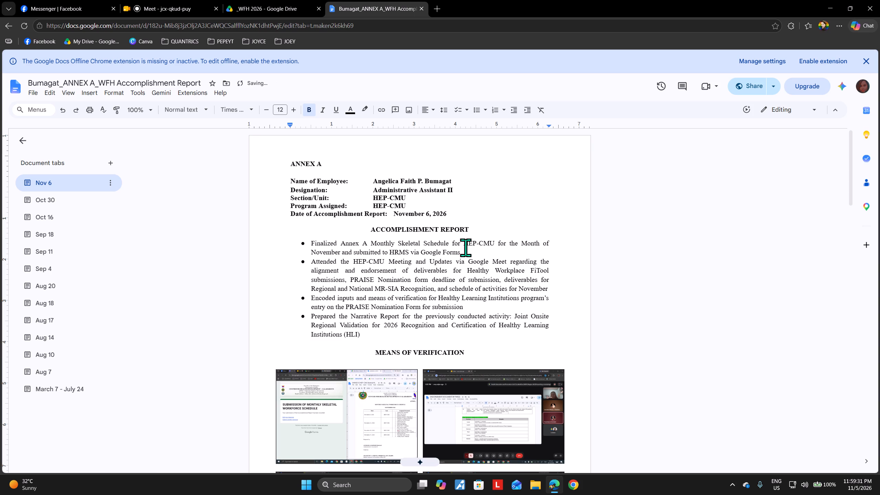
Delete the first accomplishment bullet, about finalizing the Annex A Monthly Skeletal Schedule, including its leftover empty bullet line.
{"action": "left_click_drag", "start_coordinate": [379, 334], "coordinate": [310, 242]}
{"action": "left_click", "coordinate": [422, 250]}
{"action": "left_click_drag", "start_coordinate": [478, 249], "coordinate": [345, 249]}
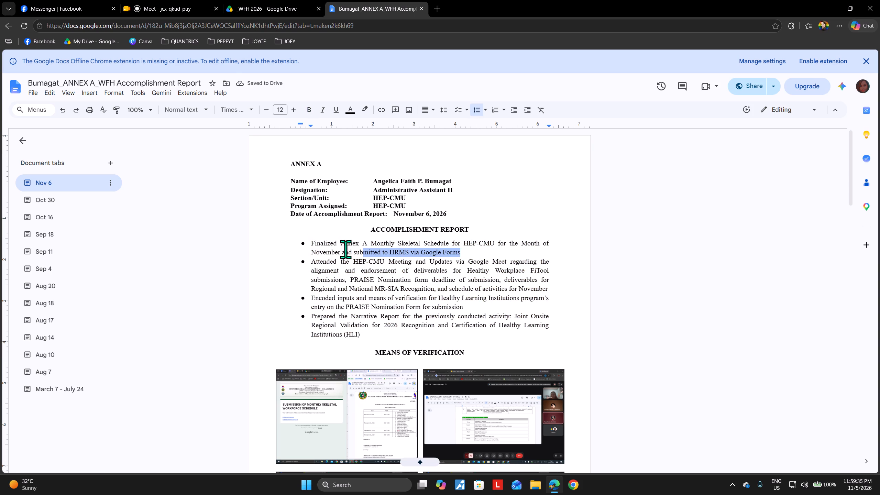
{"action": "left_click_drag", "start_coordinate": [345, 249], "coordinate": [309, 245]}
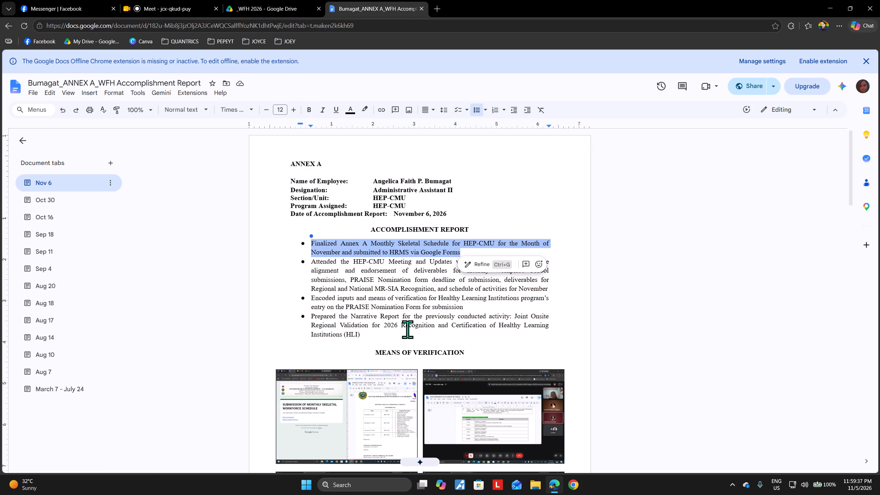
{"action": "key", "text": "BackSpace"}
{"action": "left_click", "coordinate": [312, 252]}
{"action": "key", "text": "BackSpace"}
{"action": "key", "text": "BackSpace"}
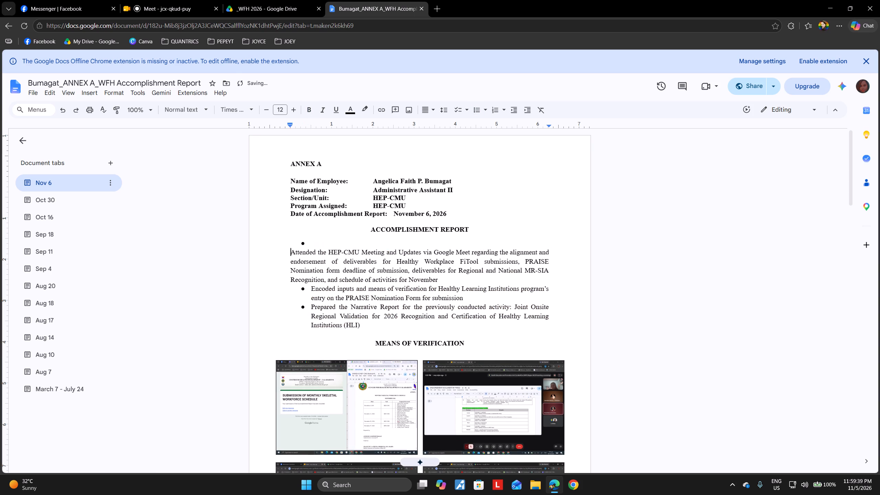
{"action": "key", "text": "BackSpace"}
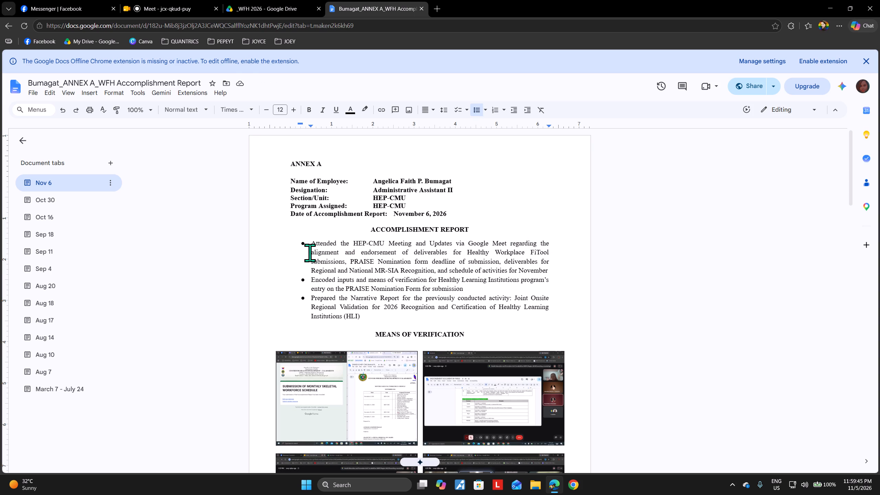
Select the HEP-CMU meeting bullet's text from "alignment and endorsement" through "schedule of activities for November".
{"action": "left_click_drag", "start_coordinate": [310, 253], "coordinate": [556, 272]}
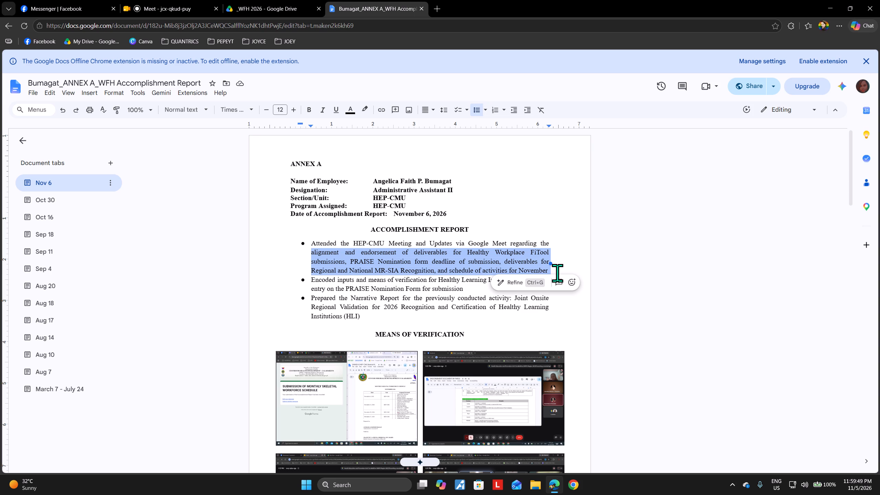
Delete the selected meeting topics and the two bullets below, on the PRAISE Nomination Form entry and the Narrative Report, keeping the text through "regarding the".
{"action": "key", "text": "BackSpace"}
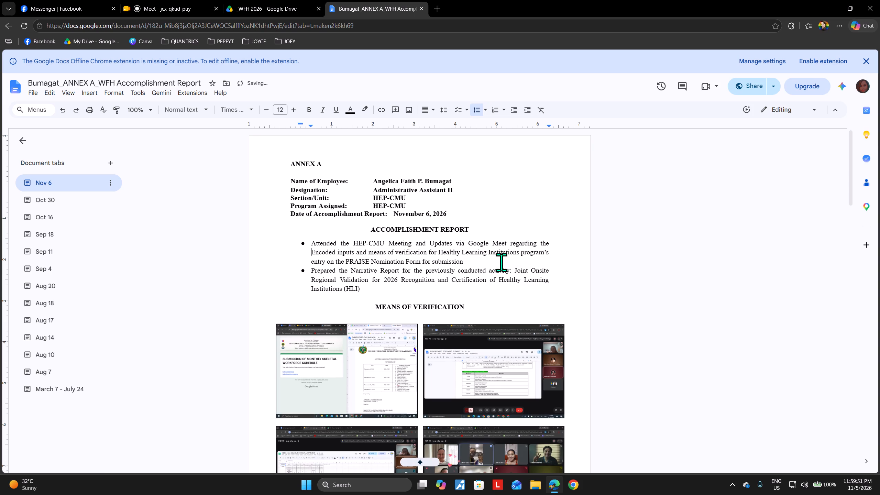
{"action": "left_click_drag", "start_coordinate": [373, 286], "coordinate": [310, 254]}
{"action": "key", "text": "BackSpace"}
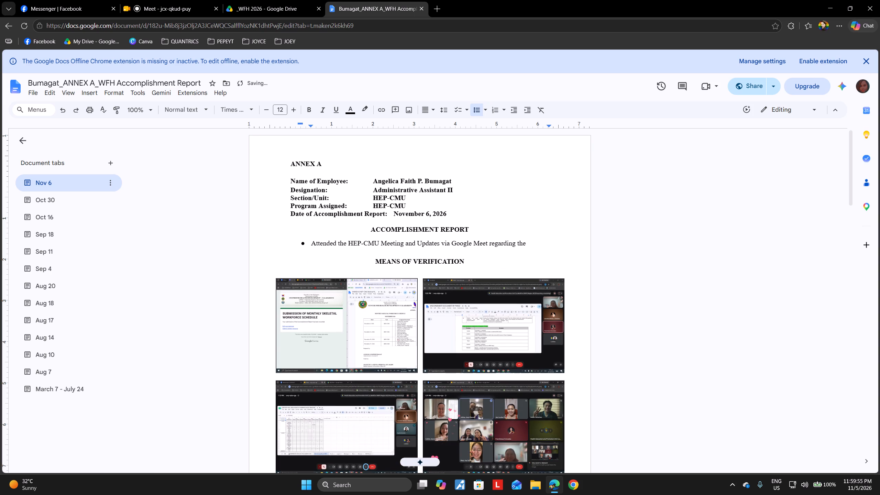
Look through the carried-over screenshots under Means of Verification in the Nov 6 tab.
{"action": "scroll", "coordinate": [287, 340], "scroll_direction": "down", "scroll_amount": 4}
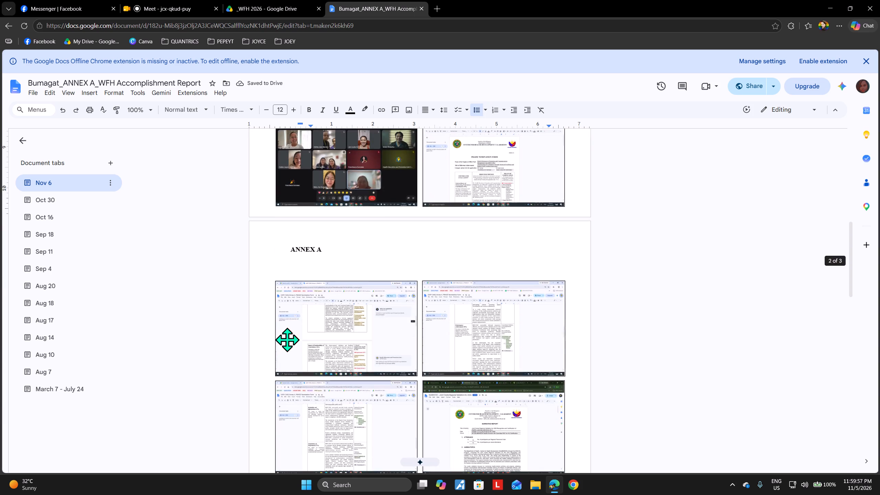
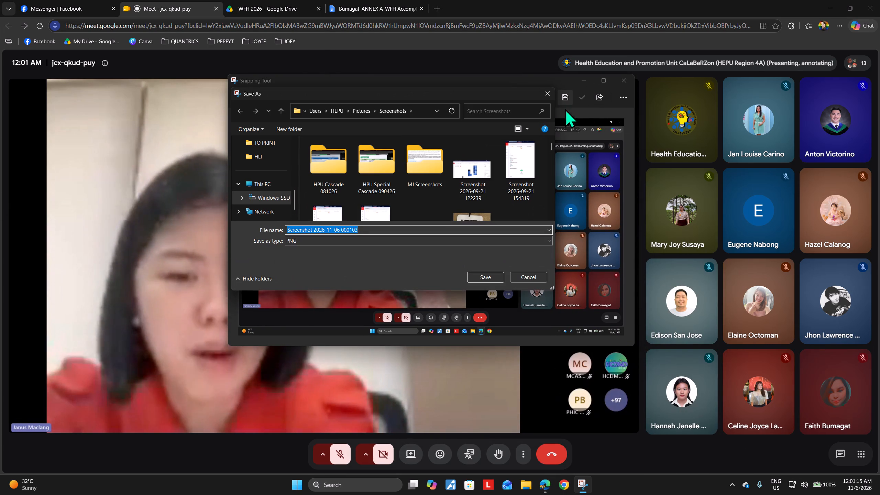
Create a folder named WFH inside the Screenshots folder and open it as the save location for the meeting screenshot.
{"action": "scroll", "coordinate": [410, 189], "scroll_direction": "down", "scroll_amount": 16}
{"action": "scroll", "coordinate": [434, 192], "scroll_direction": "down", "scroll_amount": 5}
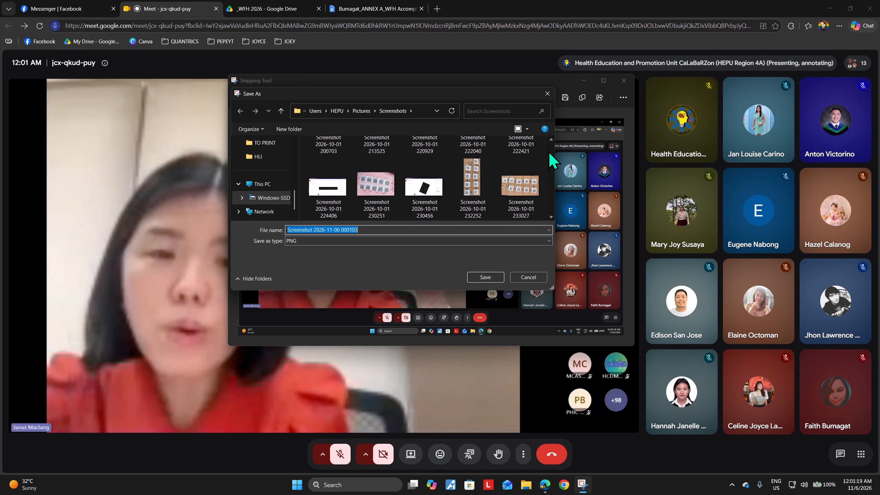
{"action": "left_click_drag", "start_coordinate": [551, 155], "coordinate": [542, 128]}
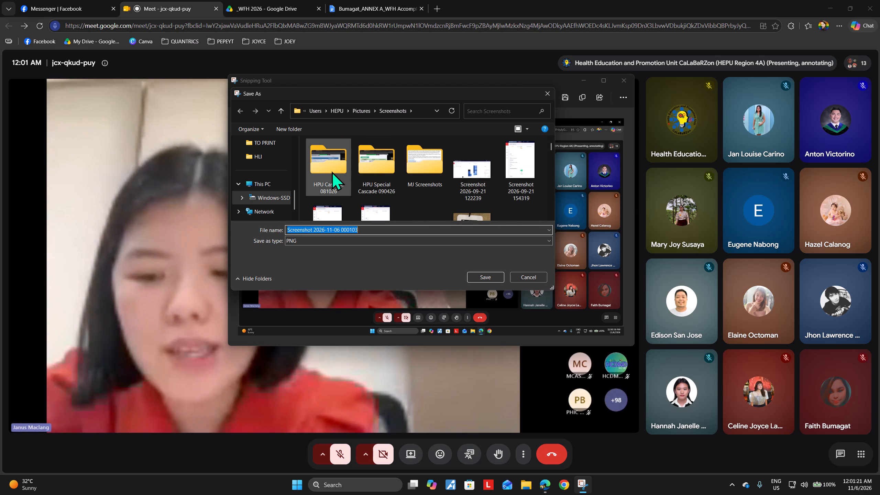
{"action": "left_click", "coordinate": [296, 129]}
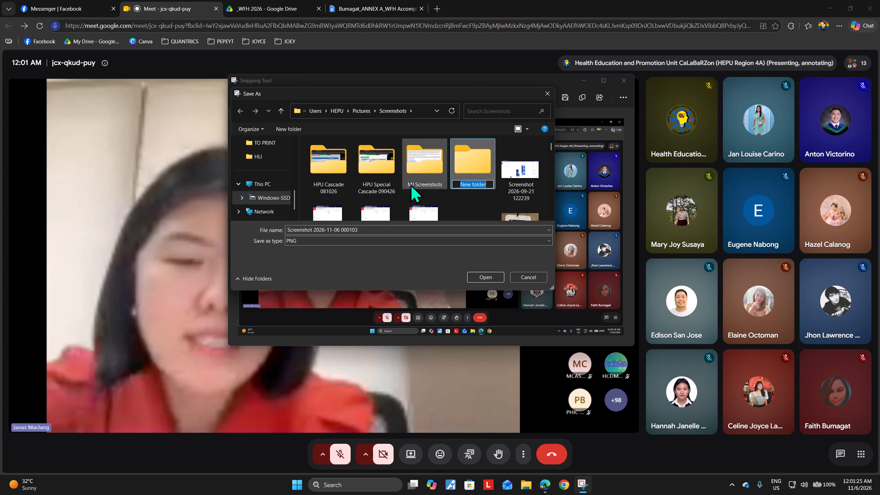
{"action": "type", "text": "WFH"}
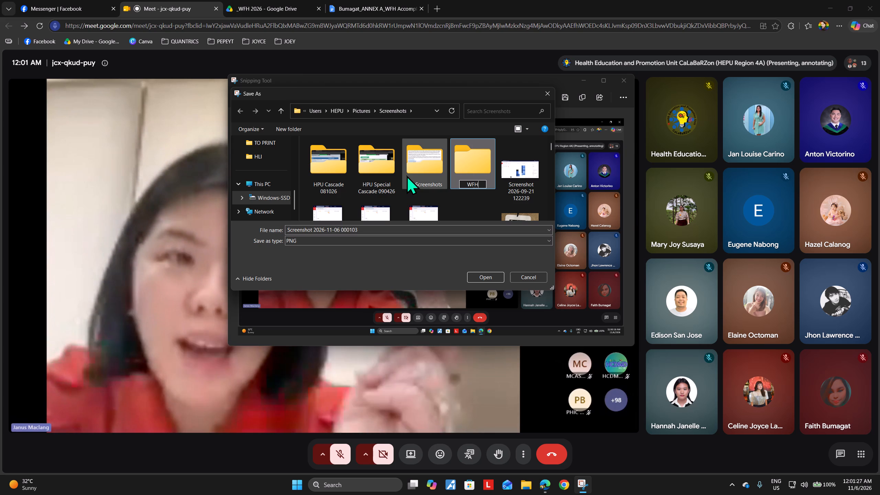
{"action": "left_click", "coordinate": [477, 199]}
{"action": "left_click", "coordinate": [460, 161]}
{"action": "double_click", "coordinate": [471, 157]}
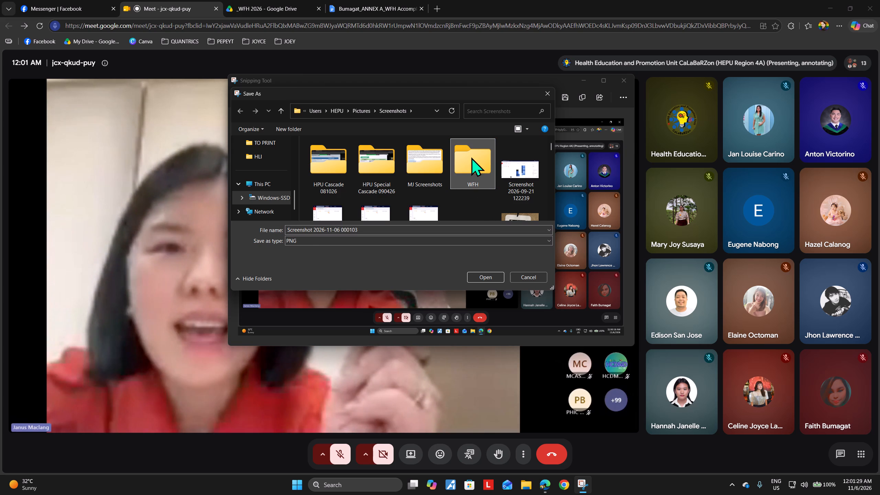
Open the meeting screenshot's file name for editing.
{"action": "left_click", "coordinate": [352, 246]}
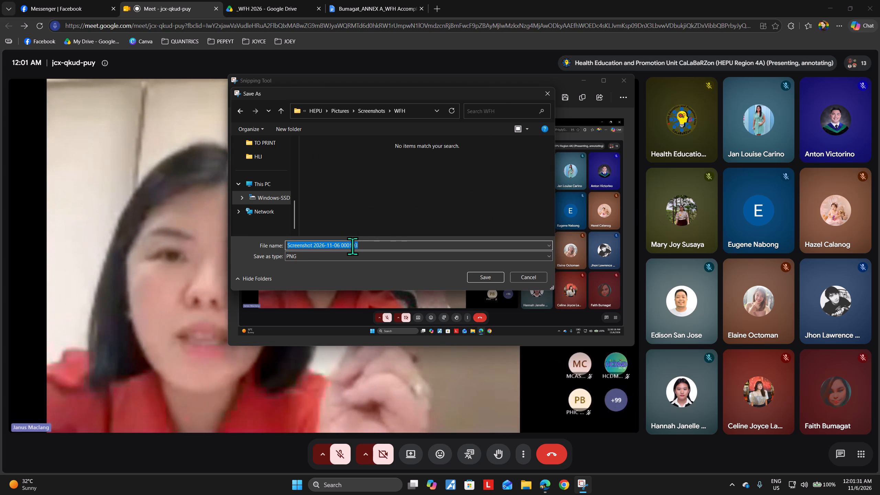
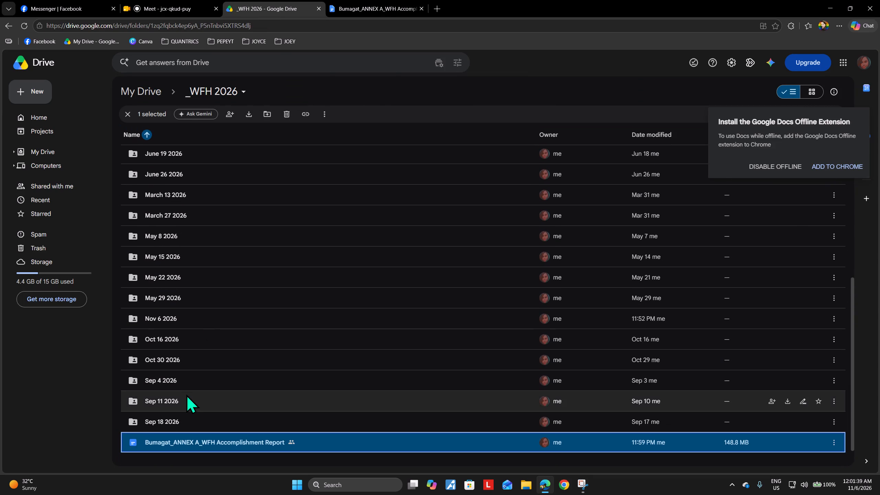
Open the Nov 6 2026 folder and copy the file name, without extension, of the screenshot ending in 110626_10, leaving it unrenamed.
{"action": "double_click", "coordinate": [191, 318]}
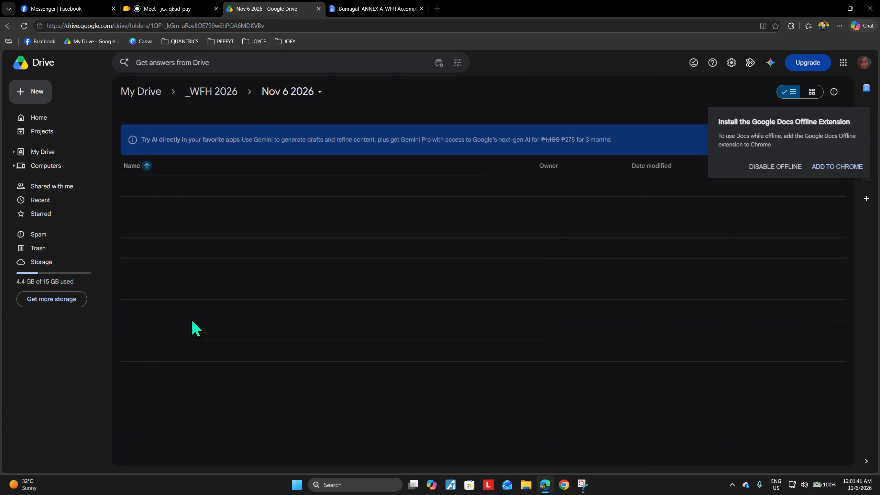
{"action": "left_click", "coordinate": [188, 371]}
{"action": "right_click", "coordinate": [188, 371]}
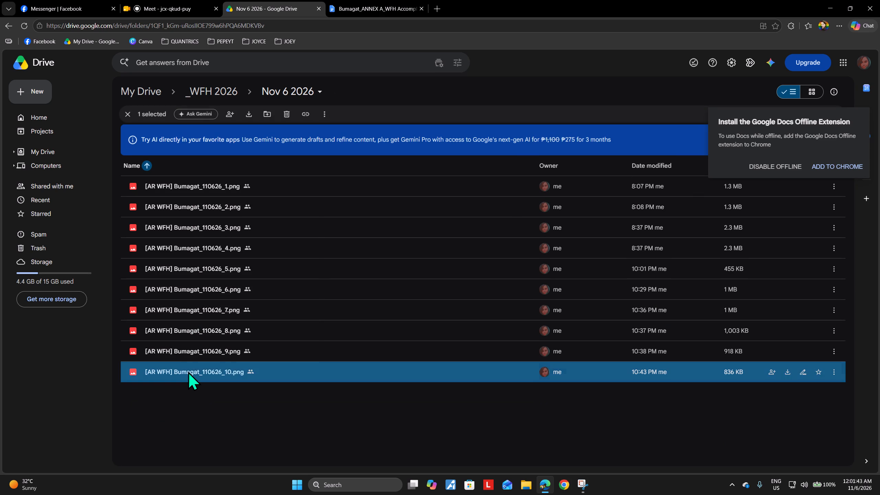
{"action": "left_click", "coordinate": [229, 257]}
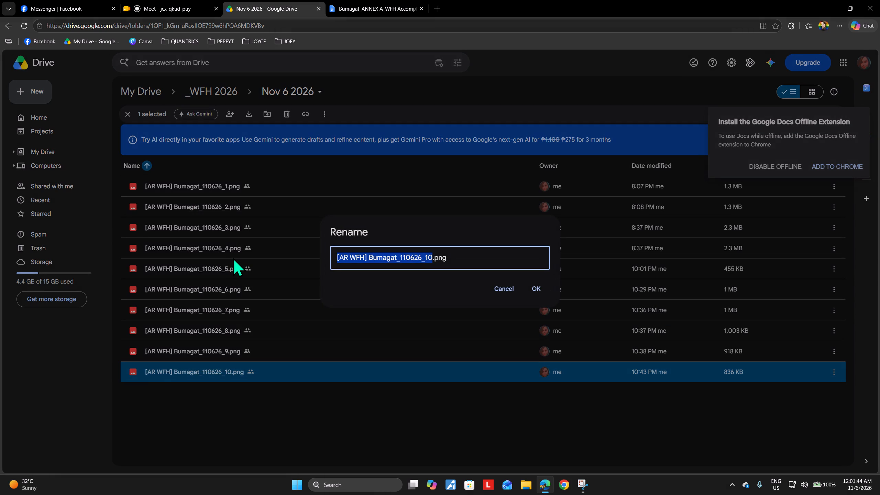
{"action": "key", "text": "ctrl+c"}
{"action": "left_click", "coordinate": [507, 294]}
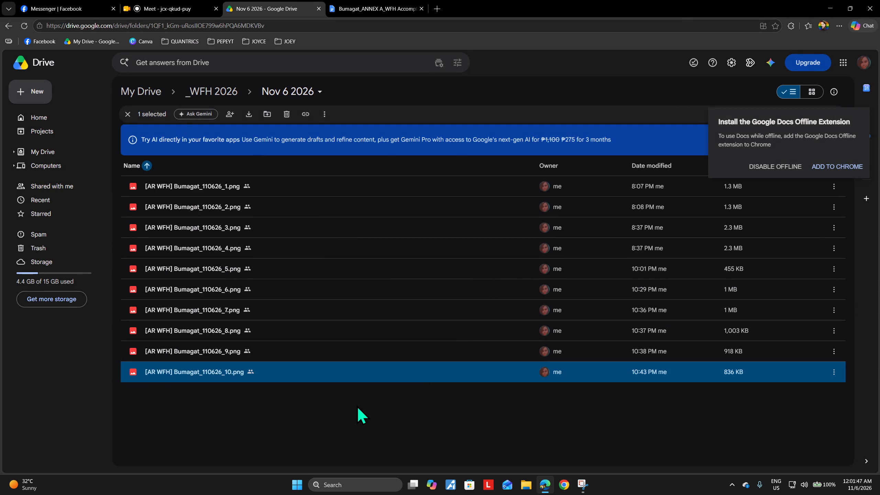
{"action": "left_click", "coordinate": [357, 405]}
Return to the WFH Accomplishment Report document on its Nov 6 tab.
{"action": "left_click", "coordinate": [351, 0]}
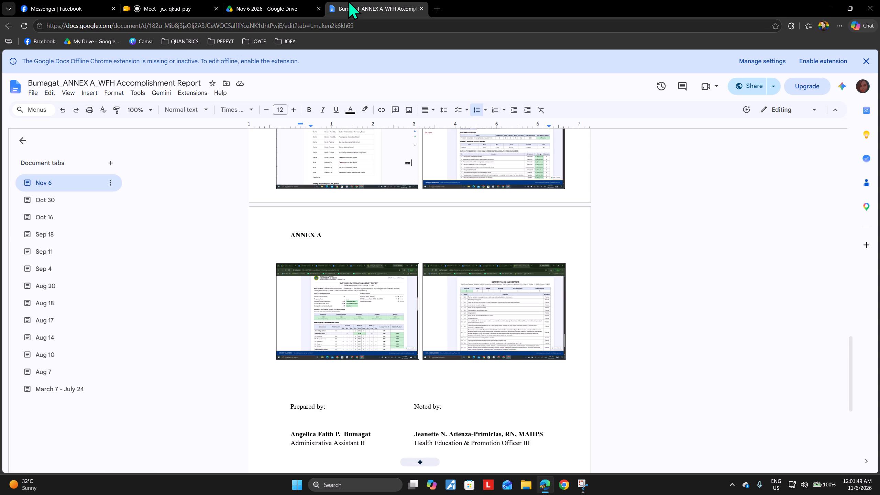
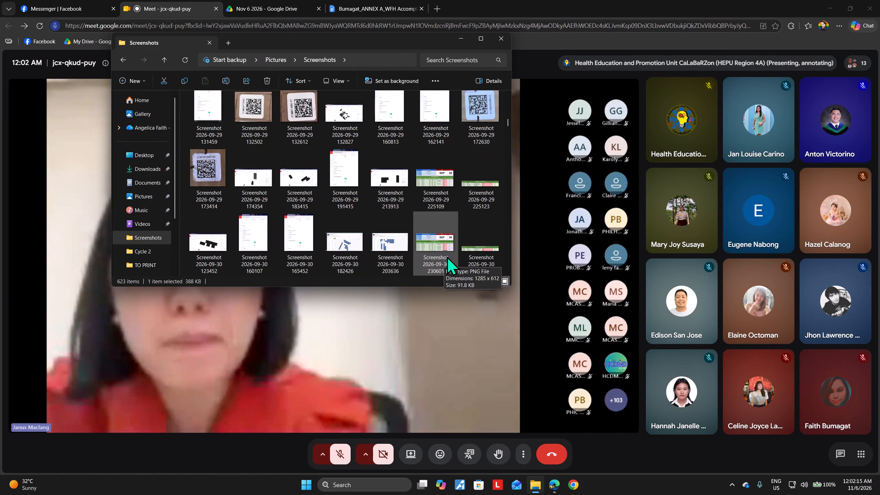
Delete all the loose screenshot image files from the Pictures > Screenshots folder, through the latest one from 2026-11-06, keeping its subfolders.
{"action": "scroll", "coordinate": [452, 254], "scroll_direction": "down", "scroll_amount": 6}
{"action": "scroll", "coordinate": [491, 257], "scroll_direction": "down", "scroll_amount": 13}
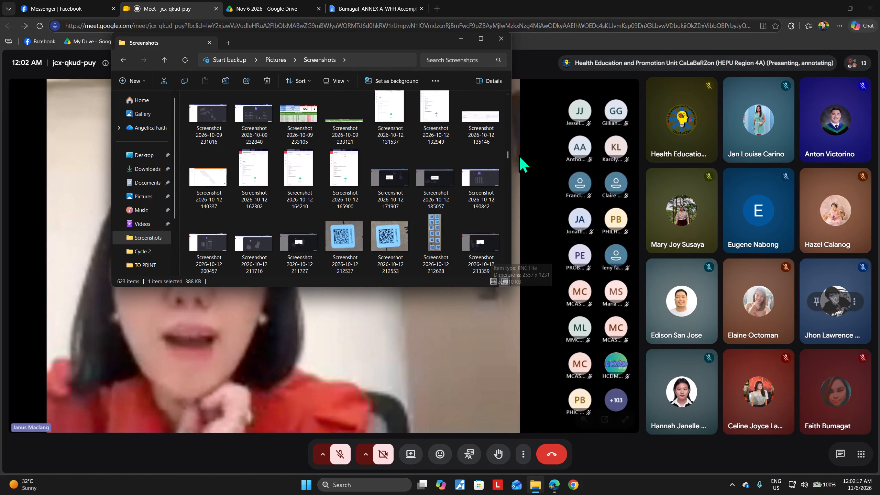
{"action": "left_click_drag", "start_coordinate": [507, 150], "coordinate": [488, 268]}
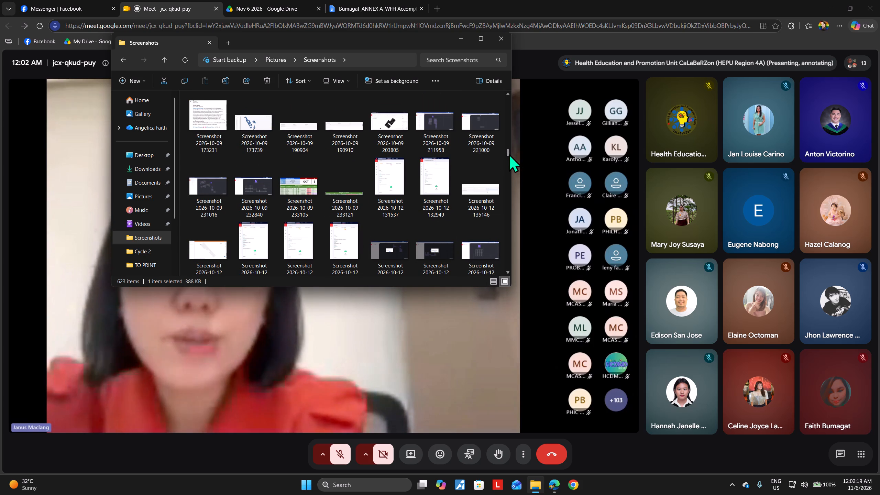
{"action": "left_click_drag", "start_coordinate": [509, 152], "coordinate": [510, 282]}
{"action": "left_click", "coordinate": [472, 242], "text": "shift"}
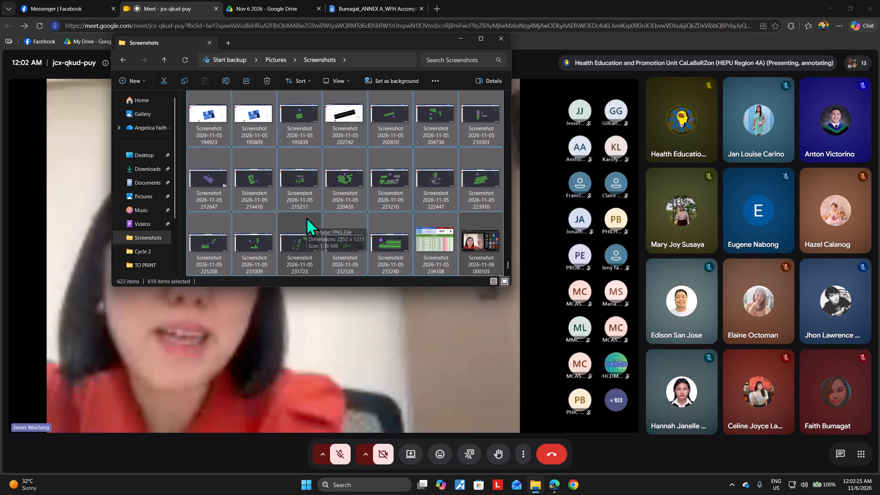
{"action": "key", "text": "Delete"}
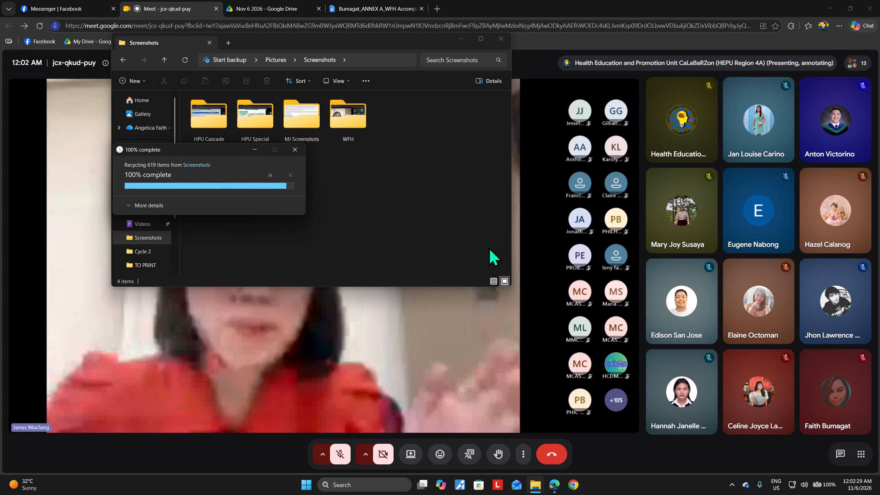
Open the WFH subfolder inside the Screenshots folder.
{"action": "double_click", "coordinate": [350, 130]}
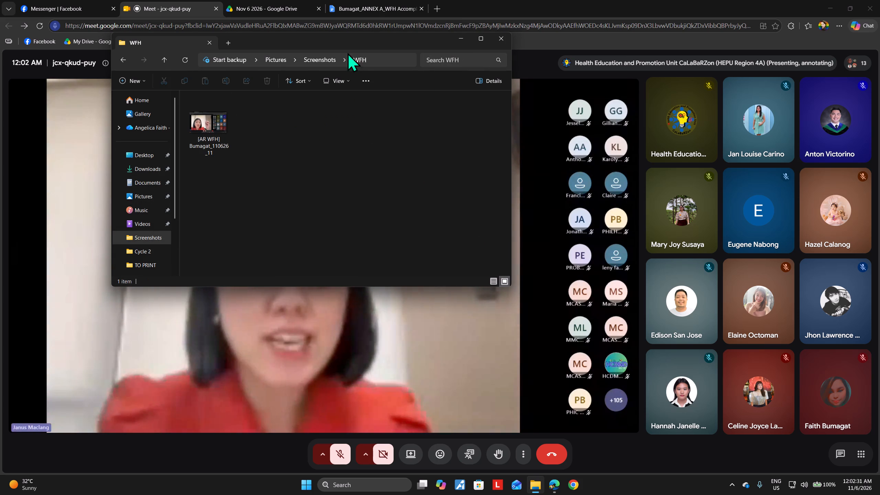
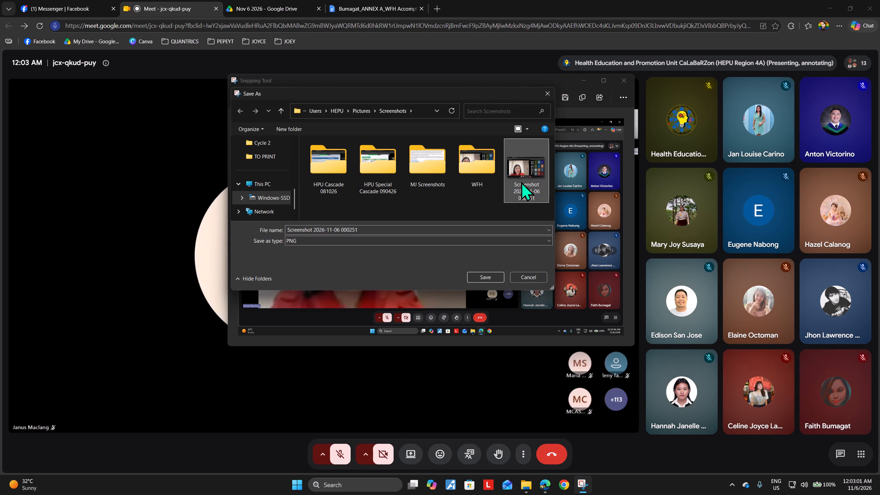
Save the new meeting screenshot as a PNG in the WFH folder, over the existing [AR WFH] file ending in 110626_11.
{"action": "left_click", "coordinate": [508, 181]}
{"action": "left_click", "coordinate": [487, 168]}
{"action": "double_click", "coordinate": [475, 168]}
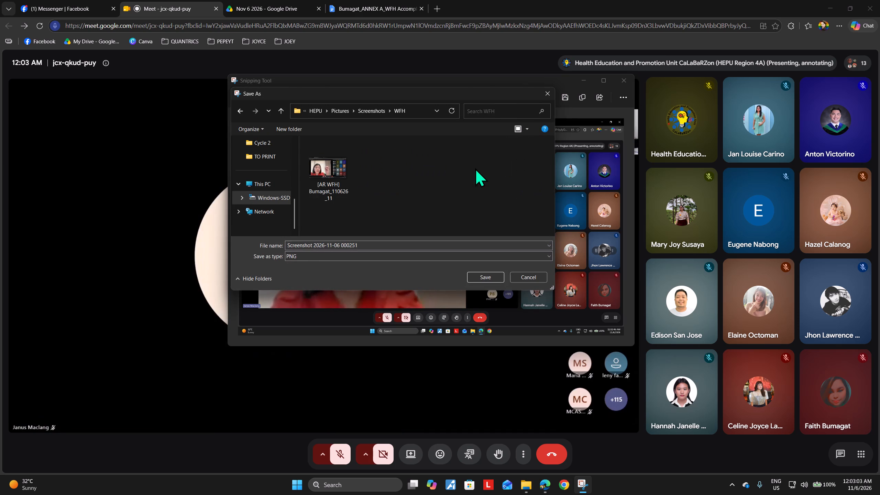
{"action": "left_click", "coordinate": [319, 169]}
{"action": "left_click", "coordinate": [483, 275]}
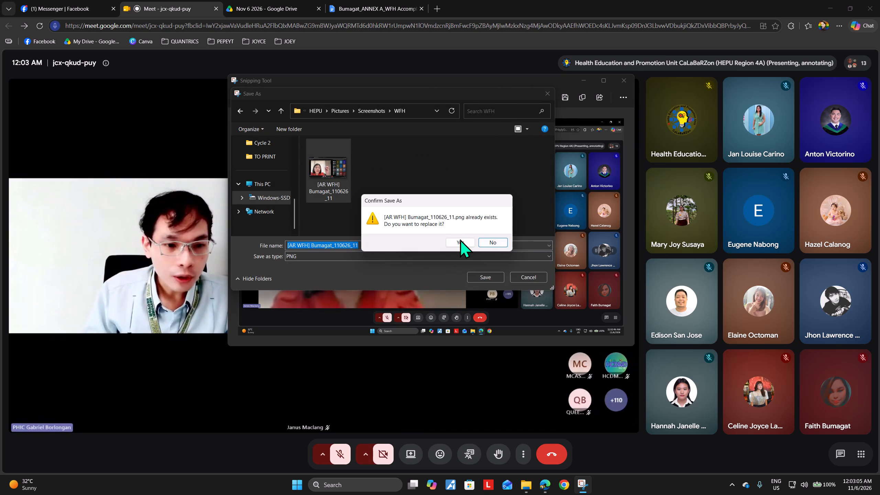
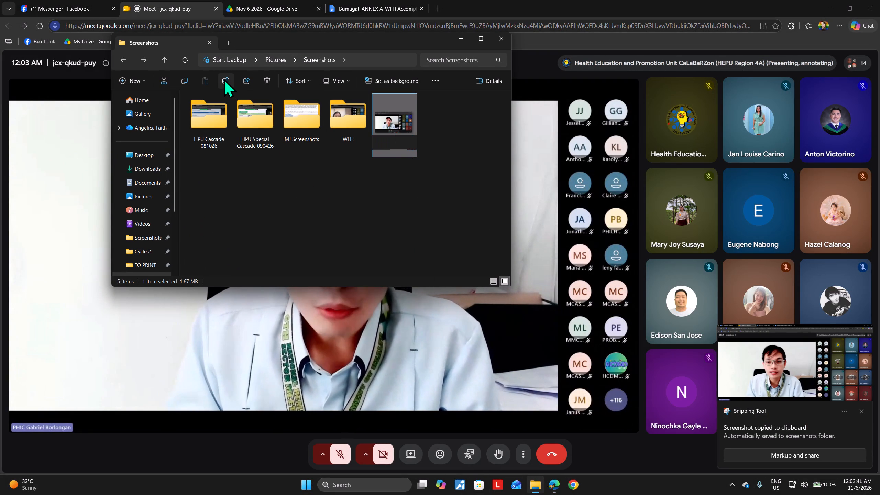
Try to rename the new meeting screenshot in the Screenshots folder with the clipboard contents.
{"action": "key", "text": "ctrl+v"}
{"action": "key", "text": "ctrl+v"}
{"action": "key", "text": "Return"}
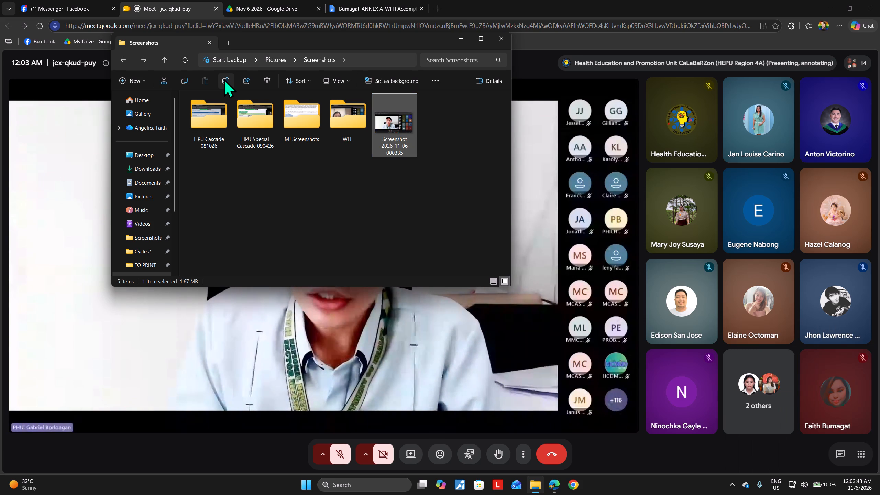
Rename the new meeting screenshot using the name of the [AR WFH] file in the WFH folder, ending it in 110626_12.
{"action": "double_click", "coordinate": [346, 124]}
{"action": "left_click", "coordinate": [203, 134]}
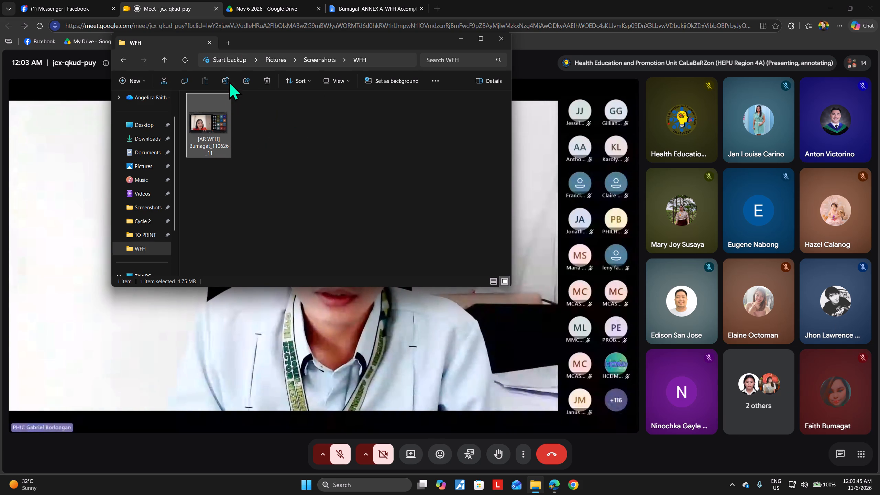
{"action": "left_click", "coordinate": [227, 72]}
{"action": "key", "text": "ctrl+c"}
{"action": "left_click", "coordinate": [329, 170]}
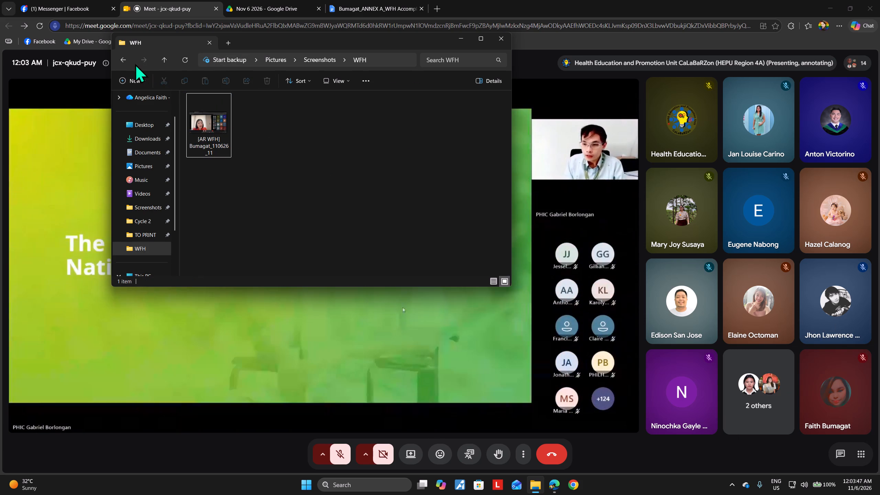
{"action": "left_click", "coordinate": [123, 59]}
{"action": "left_click", "coordinate": [406, 144]}
{"action": "left_click", "coordinate": [223, 77]}
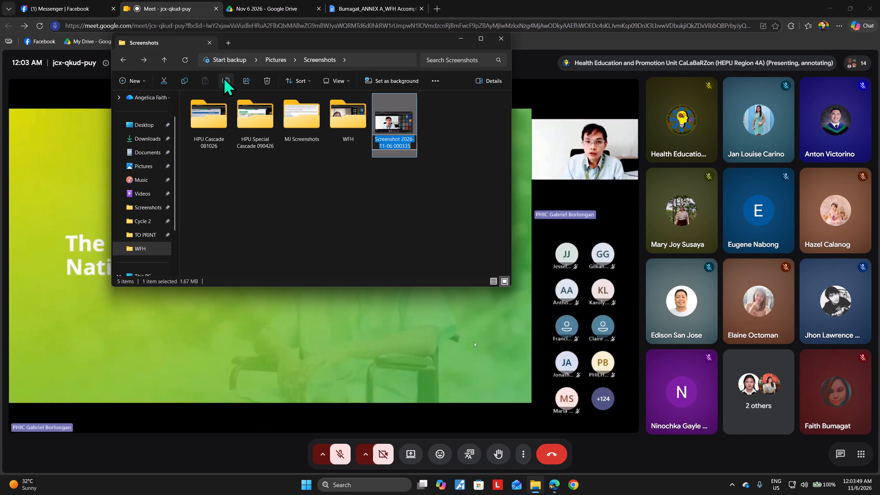
{"action": "key", "text": "ctrl+v"}
{"action": "key", "text": "BackSpace"}
{"action": "key", "text": "2"}
{"action": "key", "text": "Return"}
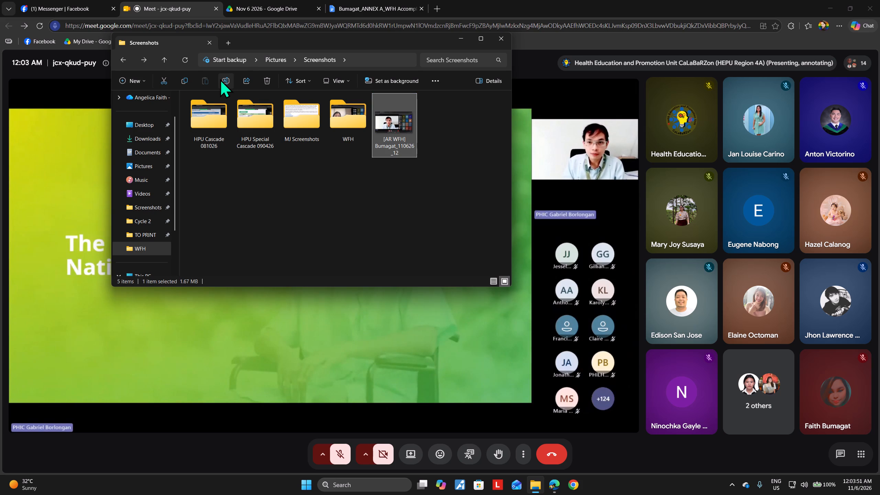
Move the [AR WFH] file ending in 110626_11 out of the WFH folder into the Screenshots folder.
{"action": "double_click", "coordinate": [343, 111]}
{"action": "left_click", "coordinate": [207, 125]}
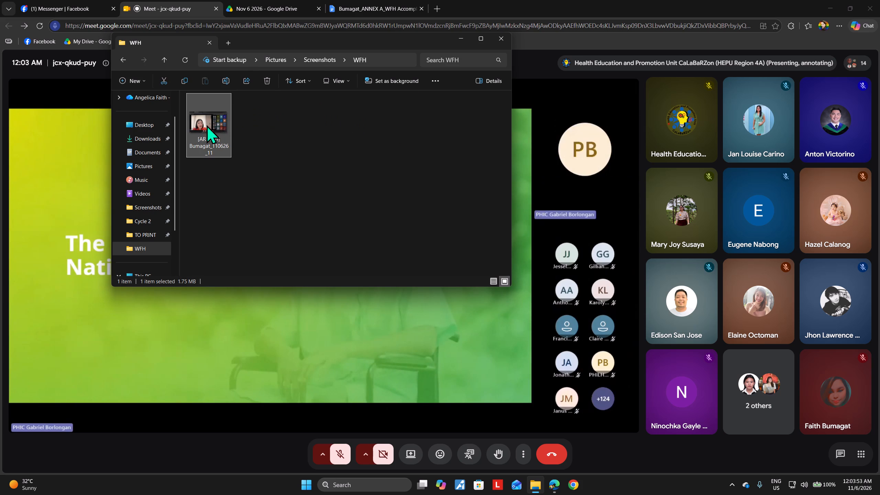
{"action": "key", "text": "ctrl+x"}
{"action": "left_click", "coordinate": [128, 59]}
{"action": "left_click", "coordinate": [353, 213]}
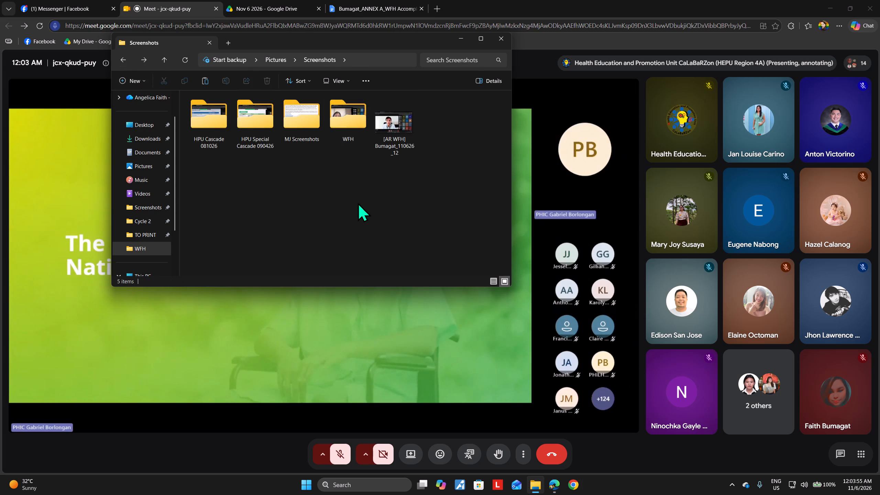
{"action": "key", "text": "ctrl+v"}
{"action": "left_click", "coordinate": [345, 118]}
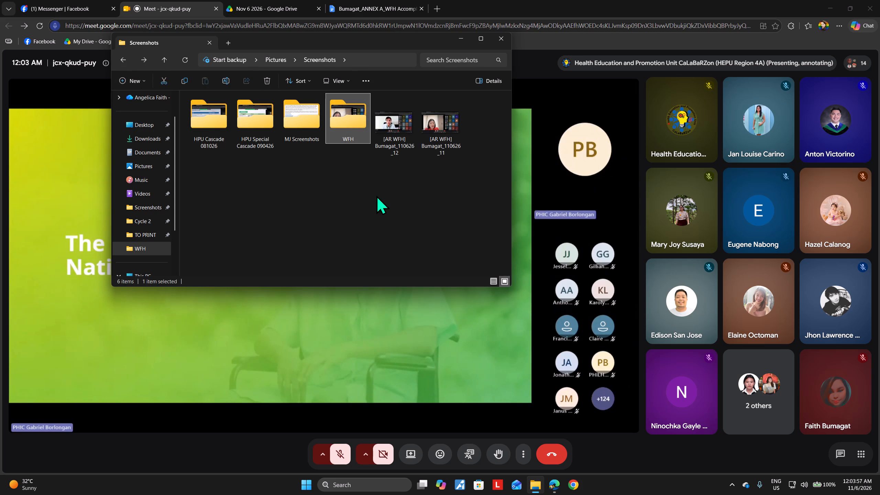
{"action": "left_click_drag", "start_coordinate": [377, 198], "coordinate": [382, 193]}
{"action": "double_click", "coordinate": [344, 112]}
{"action": "left_click", "coordinate": [123, 60]}
{"action": "left_click_drag", "start_coordinate": [374, 201], "coordinate": [372, 191]}
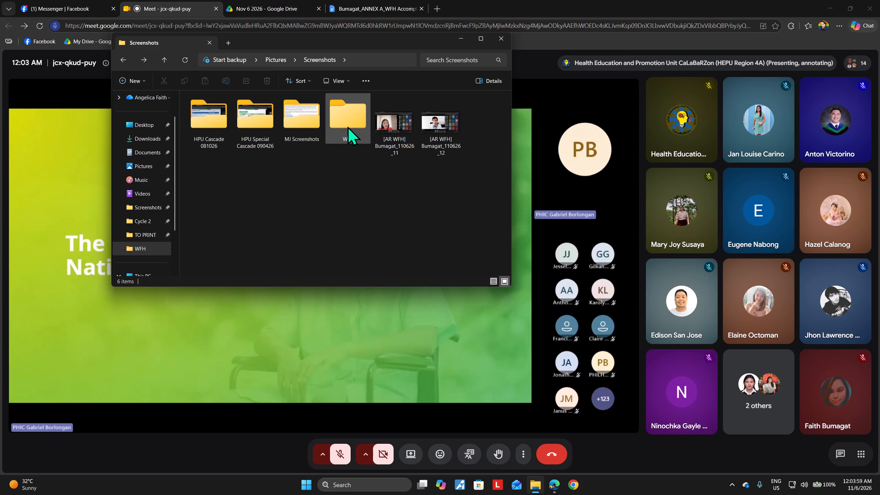
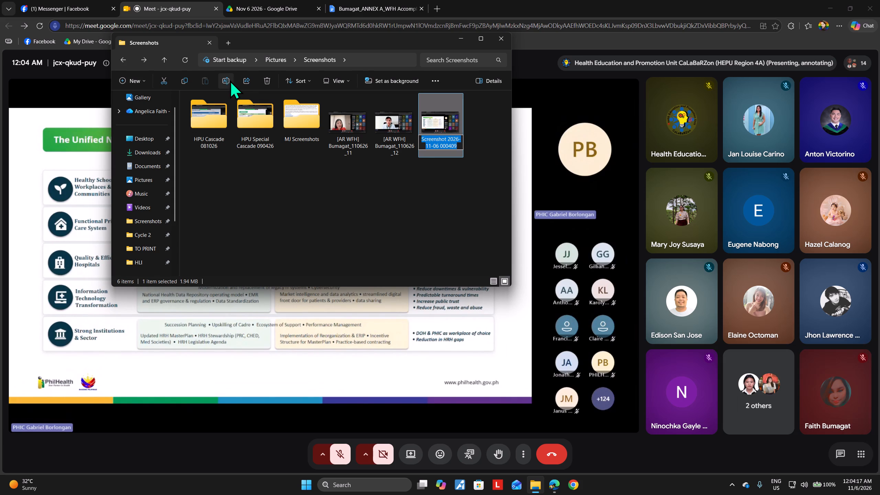
{"action": "left_click", "coordinate": [394, 146]}
{"action": "left_click", "coordinate": [227, 76]}
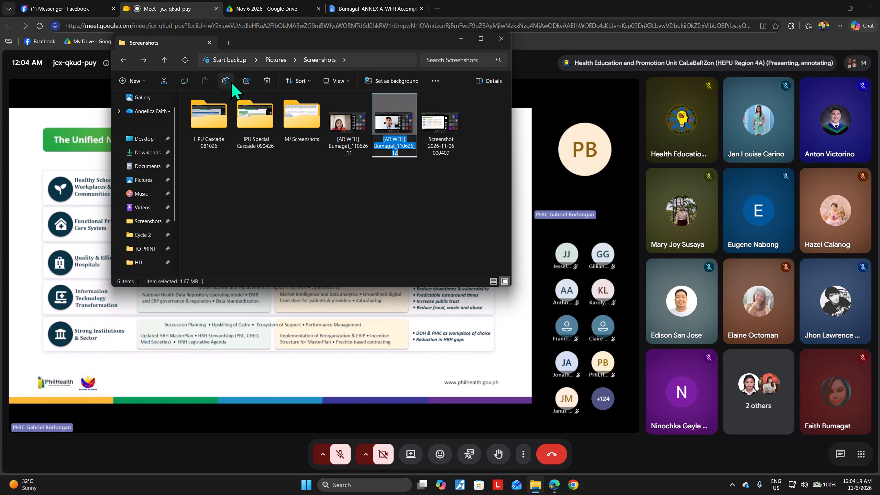
{"action": "key", "text": "ctrl+c"}
{"action": "left_click_drag", "start_coordinate": [353, 208], "coordinate": [359, 204]}
{"action": "left_click", "coordinate": [460, 118]}
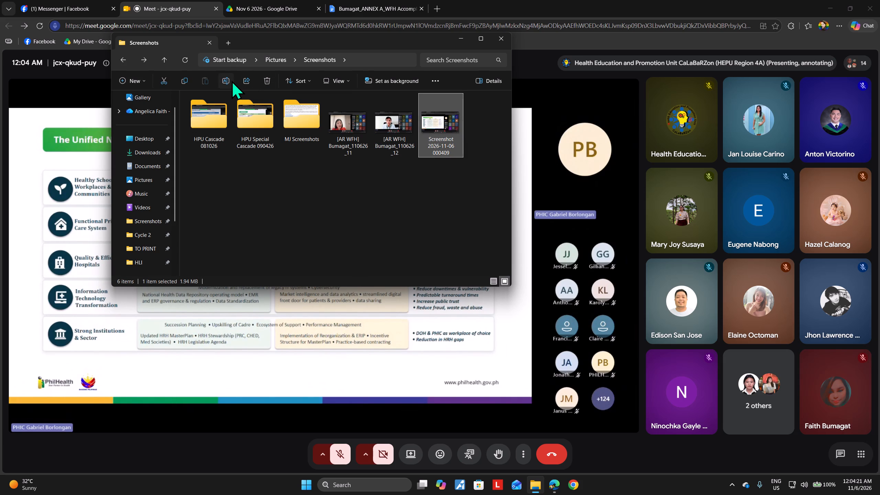
{"action": "left_click", "coordinate": [229, 80]}
{"action": "key", "text": "ctrl+v"}
{"action": "key", "text": "BackSpace"}
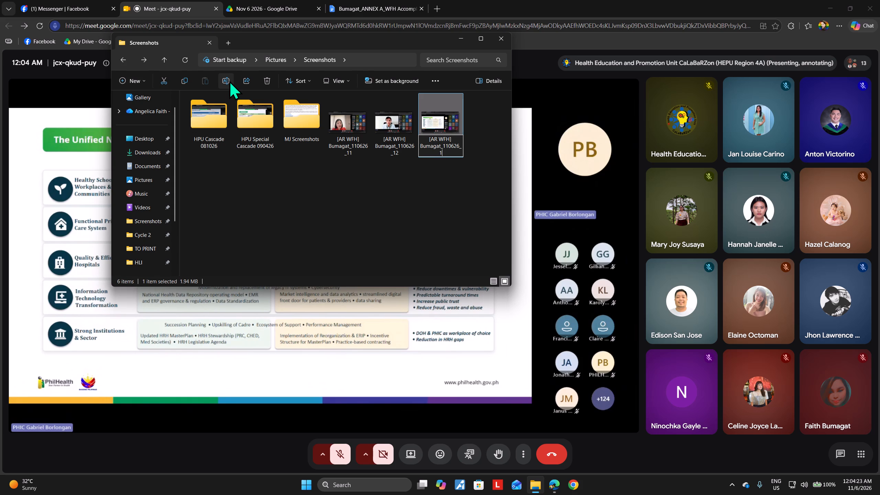
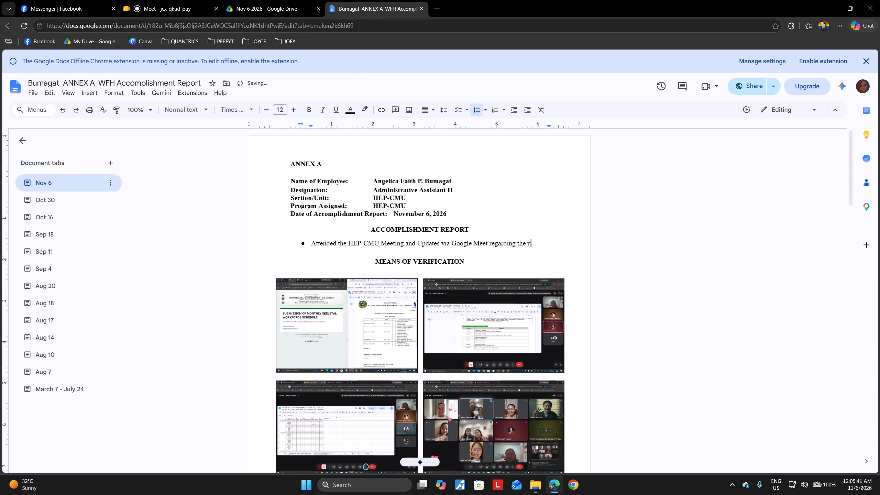
Continue the accomplishment bullet after "regarding the" with the words "urgent deliverables".
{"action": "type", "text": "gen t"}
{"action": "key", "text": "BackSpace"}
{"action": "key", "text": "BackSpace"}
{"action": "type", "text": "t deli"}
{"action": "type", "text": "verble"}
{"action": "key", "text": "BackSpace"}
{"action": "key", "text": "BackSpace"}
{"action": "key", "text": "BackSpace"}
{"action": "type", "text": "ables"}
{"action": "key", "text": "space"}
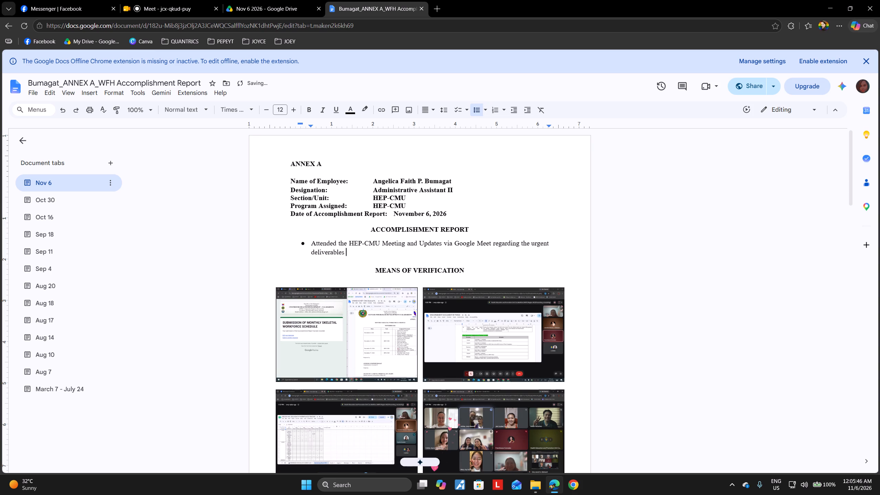
Add "such as" to the bullet, followed by the copied text "ROA 2027 (Per Cluster)" pasted without its source formatting.
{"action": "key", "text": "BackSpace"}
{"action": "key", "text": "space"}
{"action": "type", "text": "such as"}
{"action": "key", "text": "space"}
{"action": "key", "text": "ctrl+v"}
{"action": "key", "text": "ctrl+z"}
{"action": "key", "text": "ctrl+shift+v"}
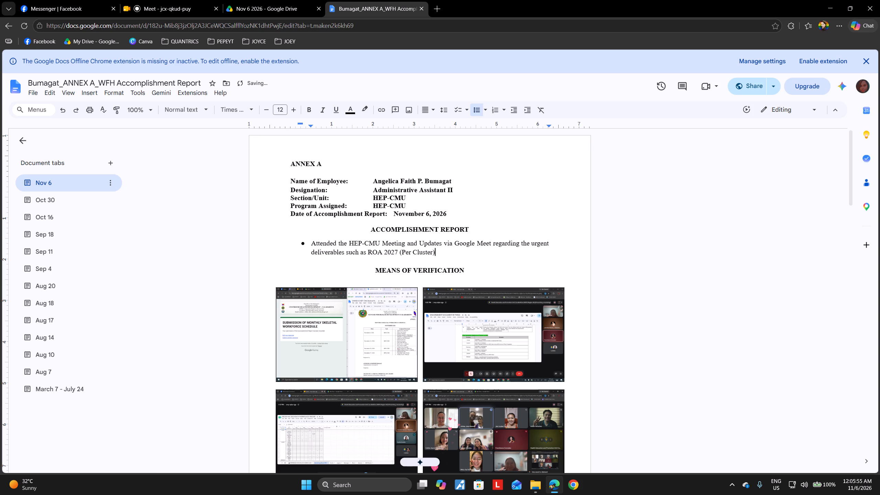
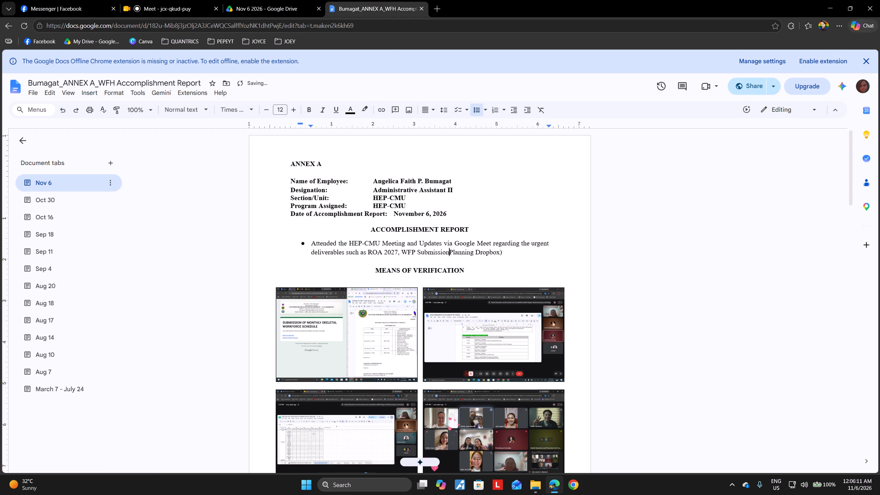
Reword the accomplishment bullet's ending to "WFP Submission in the Planning Dropbox", removing the closing parenthesis.
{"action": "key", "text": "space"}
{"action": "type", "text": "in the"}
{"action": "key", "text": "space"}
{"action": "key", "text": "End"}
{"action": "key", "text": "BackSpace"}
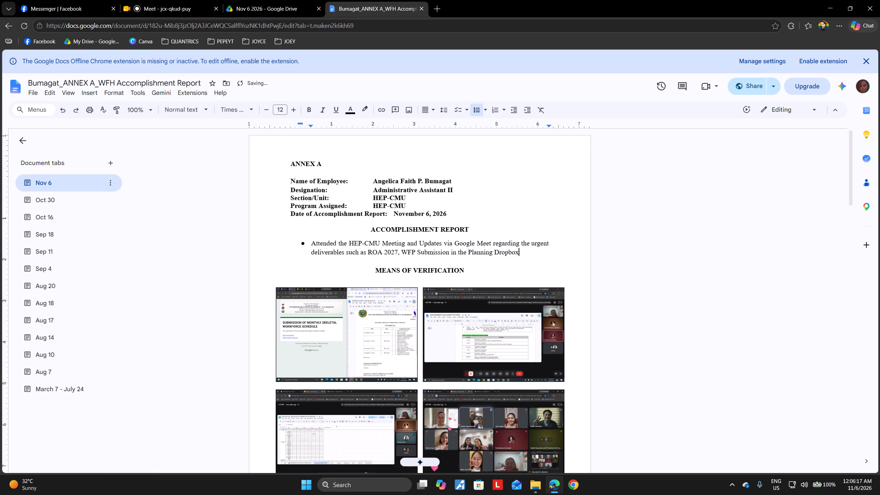
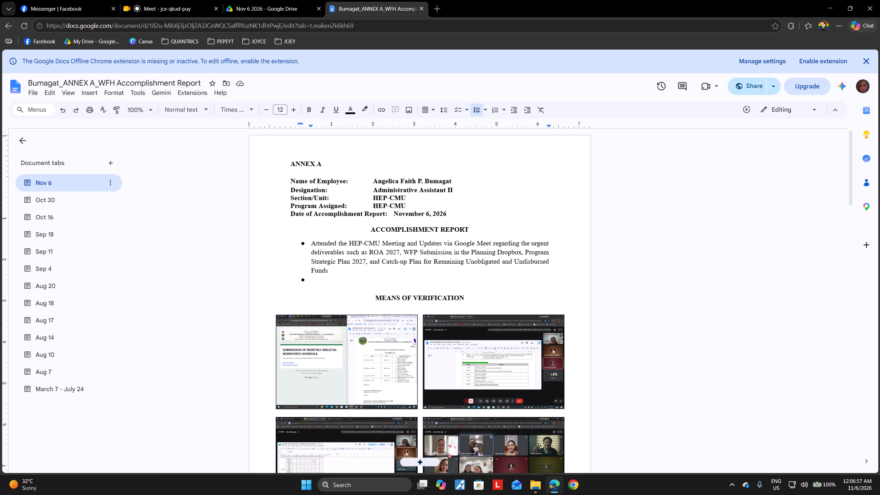
Start the second Accomplishment Report bullet on the Nov 6 page with the words "Filled in the".
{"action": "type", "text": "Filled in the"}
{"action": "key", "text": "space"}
Continue the second accomplishment bullet after "Filled in the" with the words "spreadsheet for the".
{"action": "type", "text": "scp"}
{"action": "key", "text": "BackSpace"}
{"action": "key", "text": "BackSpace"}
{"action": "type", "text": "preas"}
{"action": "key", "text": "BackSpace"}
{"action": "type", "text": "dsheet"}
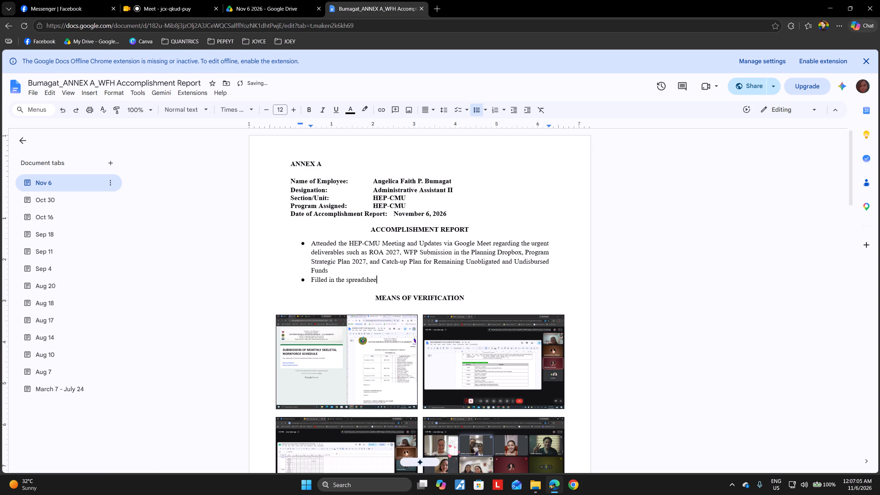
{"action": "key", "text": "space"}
{"action": "type", "text": "for the"}
{"action": "key", "text": "space"}
{"action": "key", "text": "space"}
{"action": "key", "text": "BackSpace"}
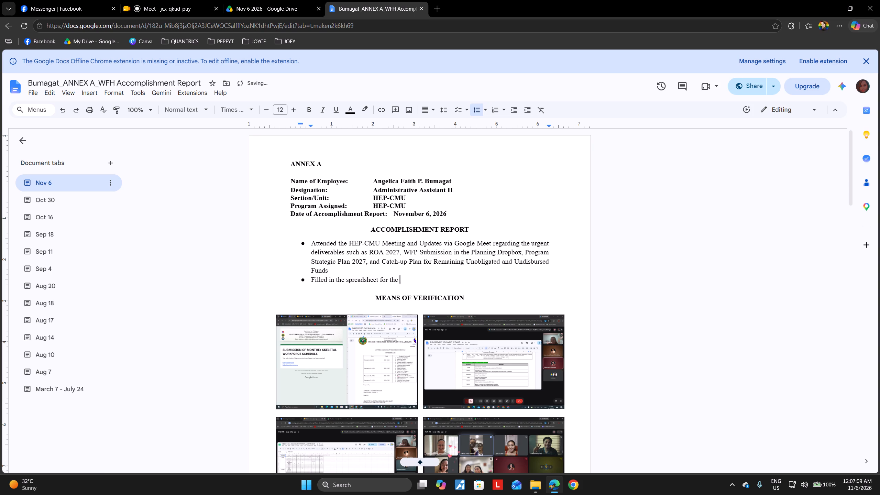
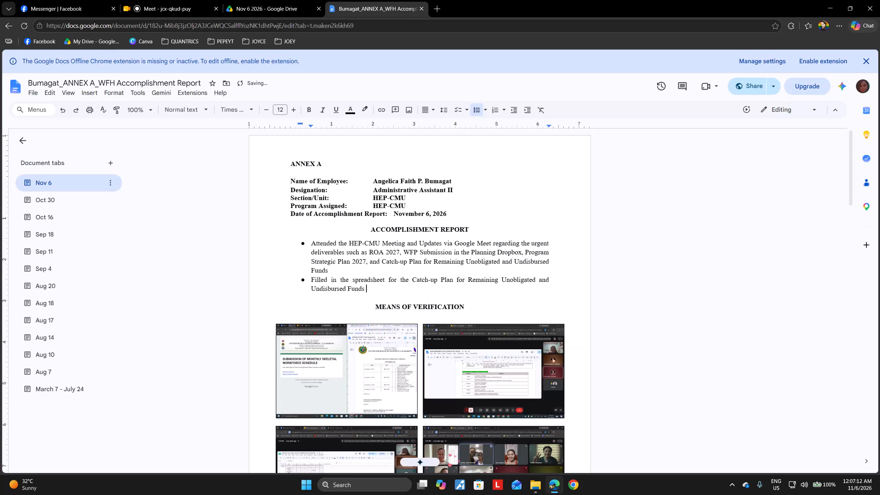
Complete the second accomplishment bullet with "for supervisor review and revision" and start a third bullet.
{"action": "type", "text": "for supervisor review and"}
{"action": "key", "text": "space"}
{"action": "type", "text": "revision"}
{"action": "key", "text": "Return"}
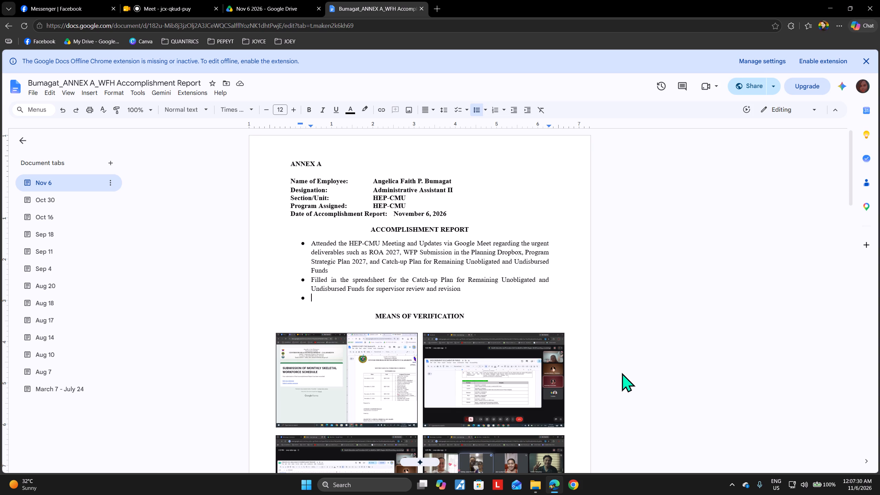
Insert "required fields in the" before "spreadsheet" in the second accomplishment bullet.
{"action": "left_click", "coordinate": [354, 278]}
{"action": "key", "text": "Left"}
{"action": "type", "text": "required"}
{"action": "key", "text": "space"}
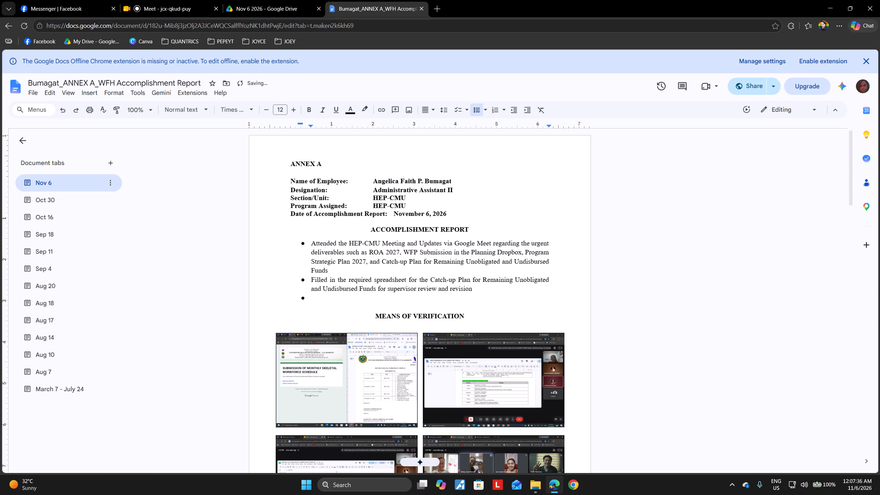
{"action": "type", "text": "fields"}
{"action": "key", "text": "space"}
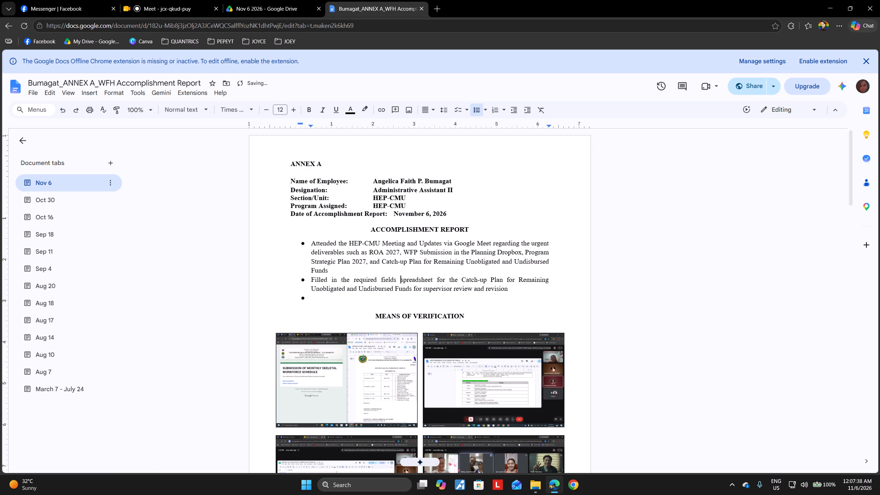
{"action": "type", "text": "in the"}
{"action": "key", "text": "space"}
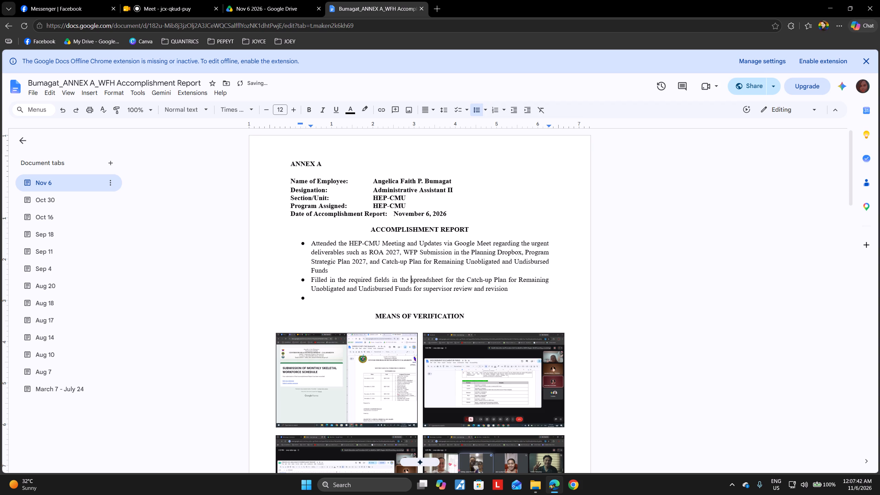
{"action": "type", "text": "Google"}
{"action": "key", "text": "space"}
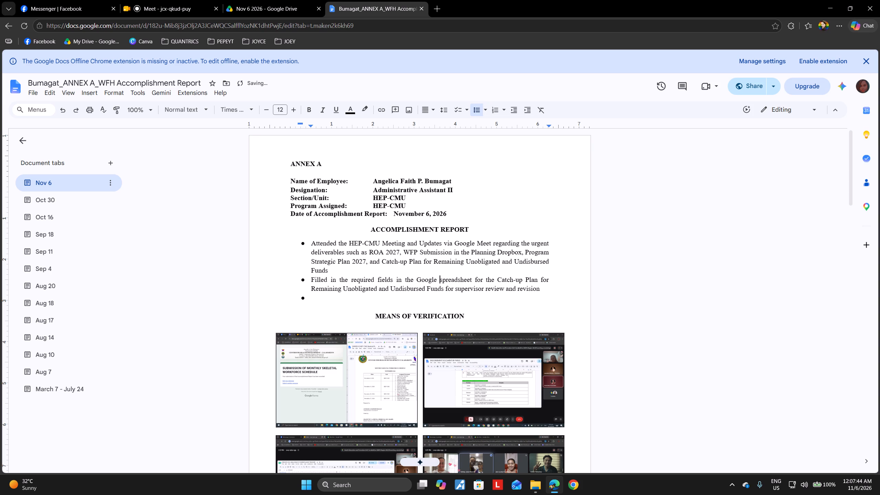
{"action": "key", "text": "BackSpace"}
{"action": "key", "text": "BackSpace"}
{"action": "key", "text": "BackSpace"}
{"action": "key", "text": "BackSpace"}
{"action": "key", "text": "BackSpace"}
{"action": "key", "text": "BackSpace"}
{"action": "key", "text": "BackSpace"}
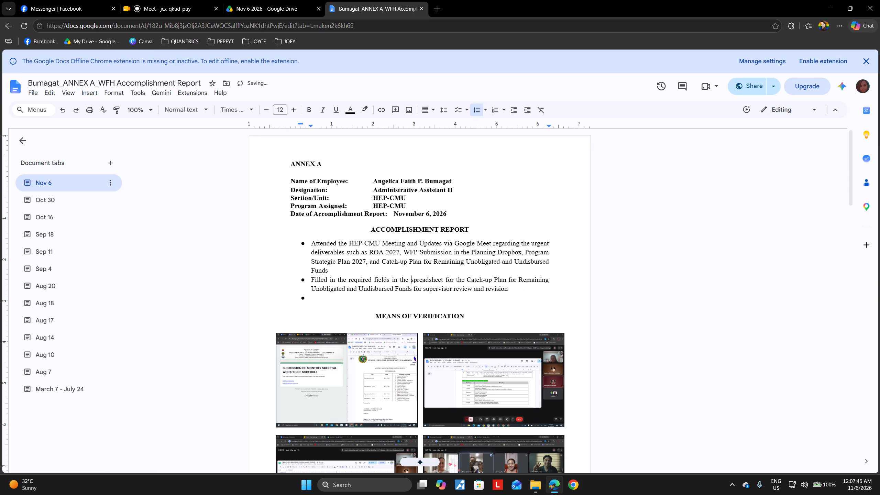
{"action": "left_click", "coordinate": [384, 298]}
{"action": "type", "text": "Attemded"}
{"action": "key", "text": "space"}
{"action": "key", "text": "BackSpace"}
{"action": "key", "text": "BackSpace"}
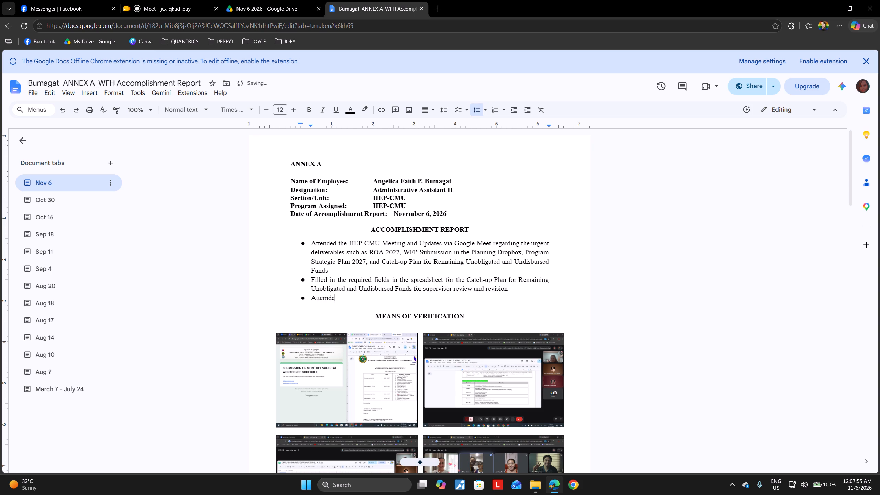
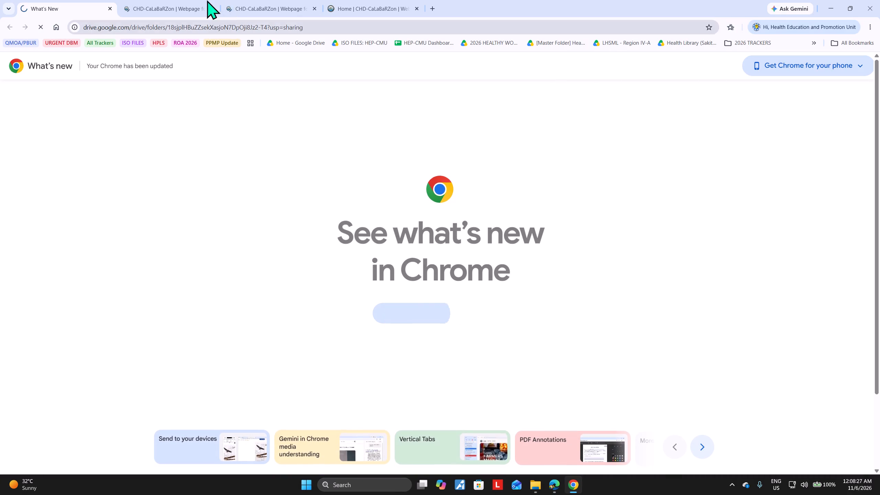
Close the three CHD-CaLaBaRZon web page tabs in Chrome, keeping only the [JOAS] Participants Kit Drive folder tab.
{"action": "left_click", "coordinate": [212, 10]}
{"action": "left_click", "coordinate": [212, 8]}
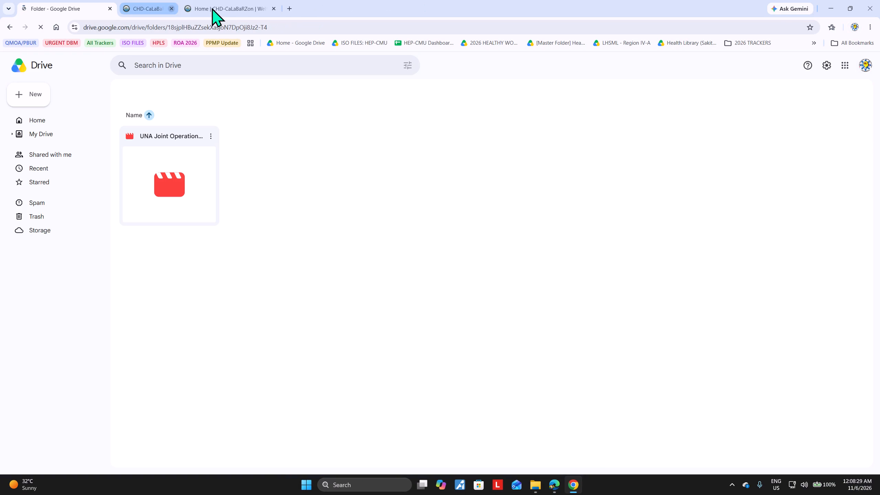
{"action": "left_click", "coordinate": [212, 8]}
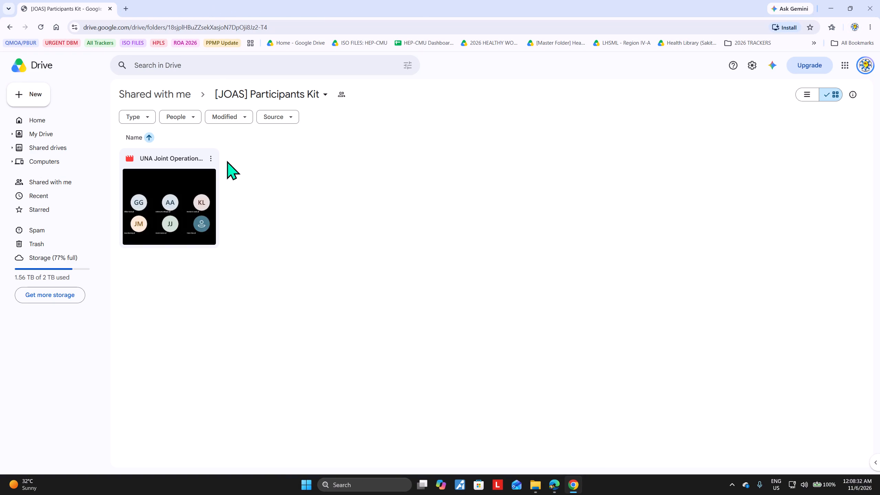
Open the UNA Joint Operations and Action Summit Town Hall recording and pause it at its opening title frame.
{"action": "double_click", "coordinate": [176, 200]}
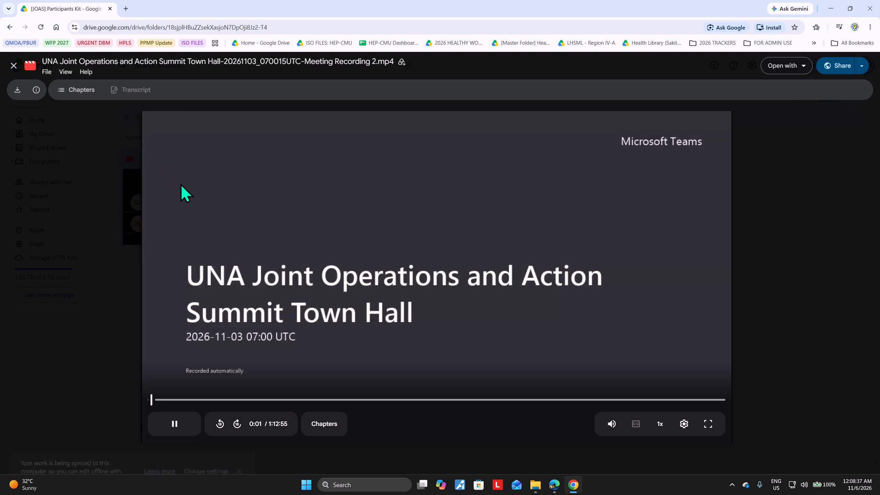
{"action": "left_click_drag", "start_coordinate": [153, 397], "coordinate": [149, 398]}
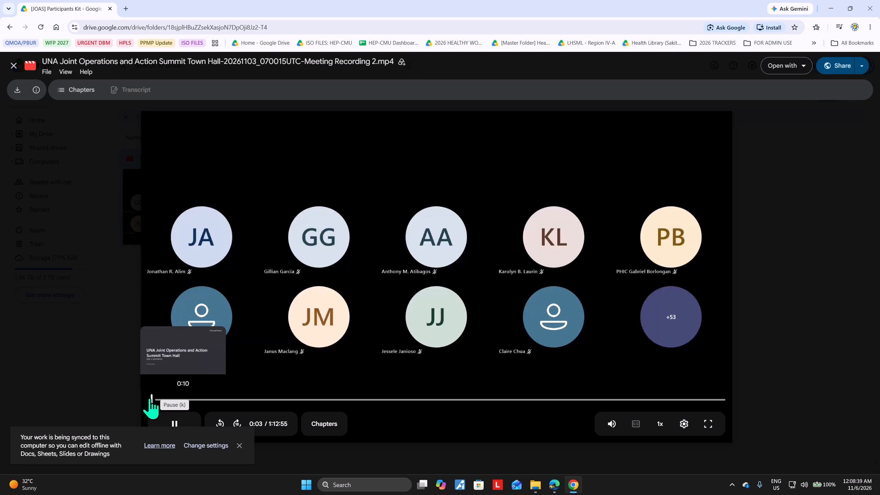
{"action": "left_click_drag", "start_coordinate": [149, 398], "coordinate": [125, 398]}
{"action": "left_click", "coordinate": [178, 418]}
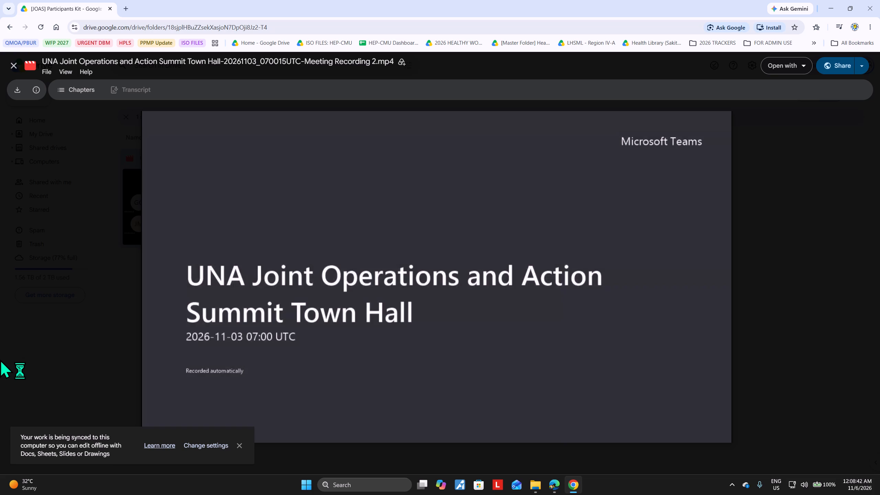
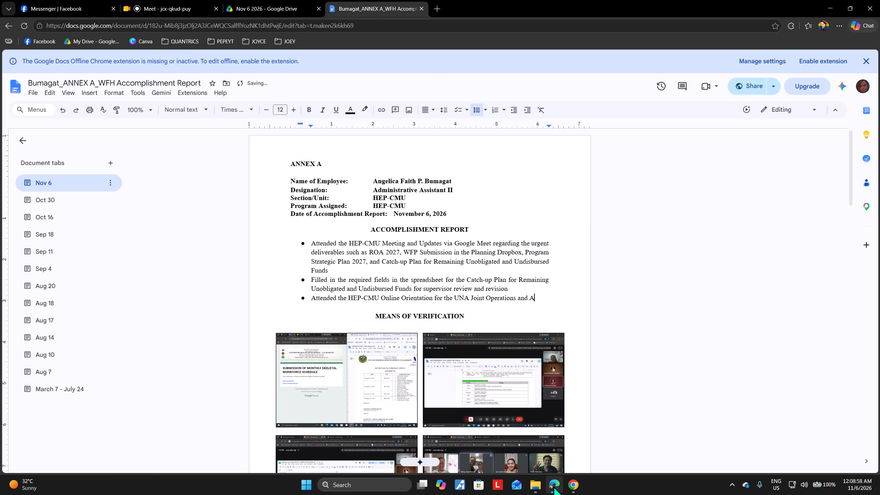
Switch to Chrome to check the event title in the town hall recording for the orientation bullet.
{"action": "left_click", "coordinate": [577, 482]}
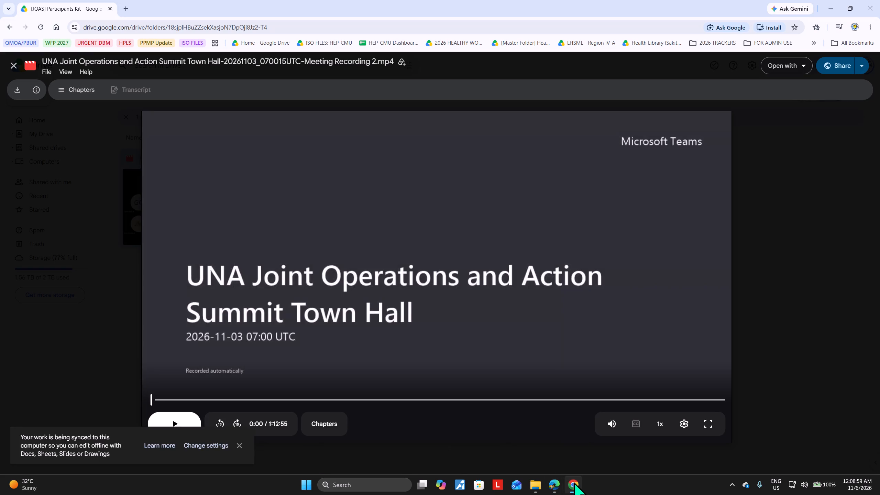
Switch back to the report in Edge and complete the third accomplishment bullet so it ends with "Action Summit (JOAS) Town Hall".
{"action": "left_click", "coordinate": [556, 483]}
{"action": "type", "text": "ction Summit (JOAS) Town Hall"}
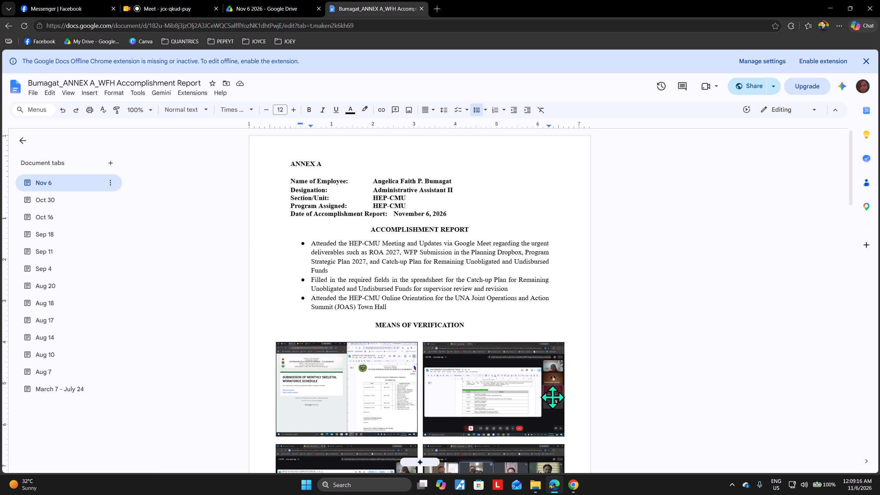
View the Nov 6 2026 Drive folder and open a new browser tab.
{"action": "left_click", "coordinate": [258, 3]}
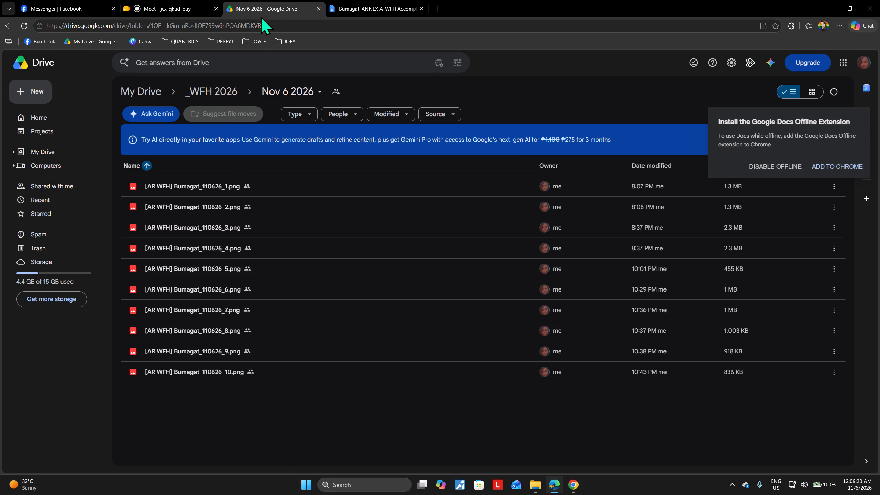
{"action": "left_click", "coordinate": [441, 6]}
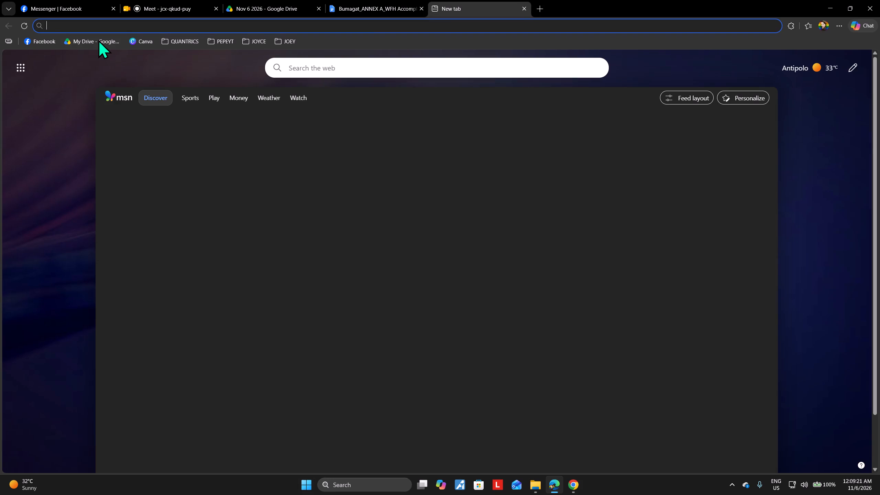
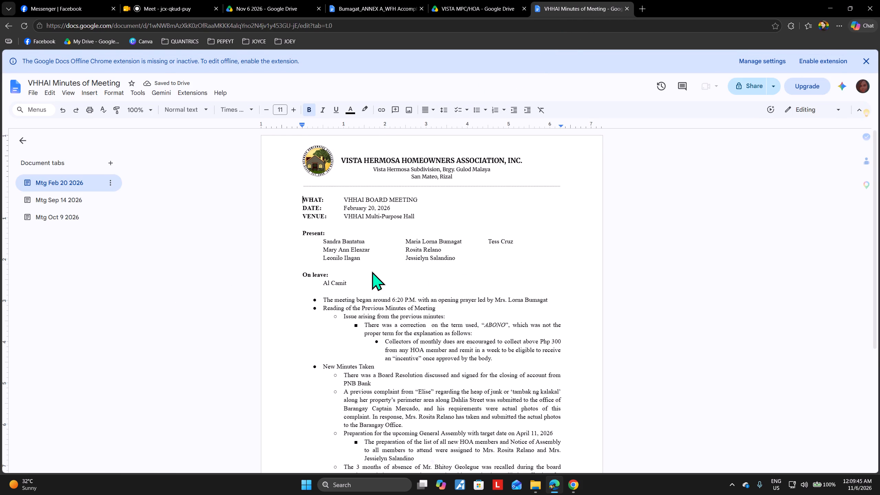
Open the October 9 minutes and reorder the document tabs newest first: Mtg Oct 9 2026, Mtg Sep 14 2026, Mtg Feb 20 2026.
{"action": "left_click", "coordinate": [71, 219]}
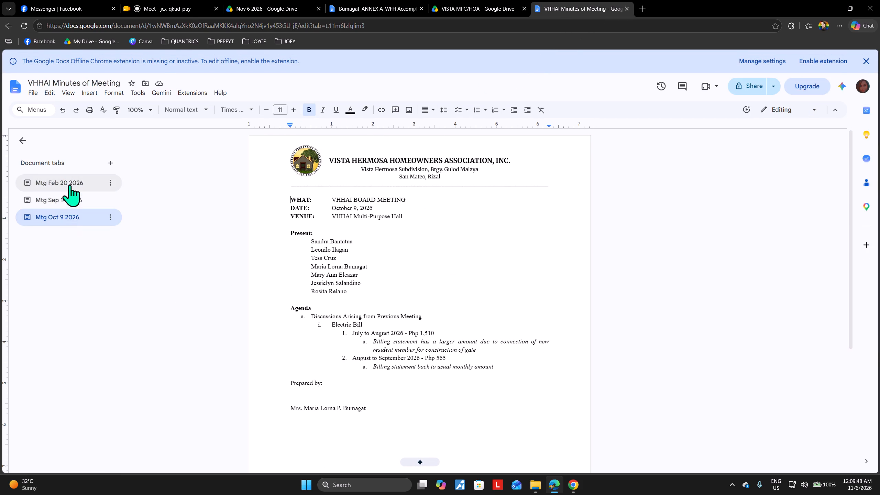
{"action": "left_click_drag", "start_coordinate": [69, 185], "coordinate": [66, 232]}
{"action": "left_click_drag", "start_coordinate": [71, 185], "coordinate": [69, 207]}
Place the text cursor at the end of the August to September electric bill note in the October 9 agenda.
{"action": "left_click", "coordinate": [528, 368]}
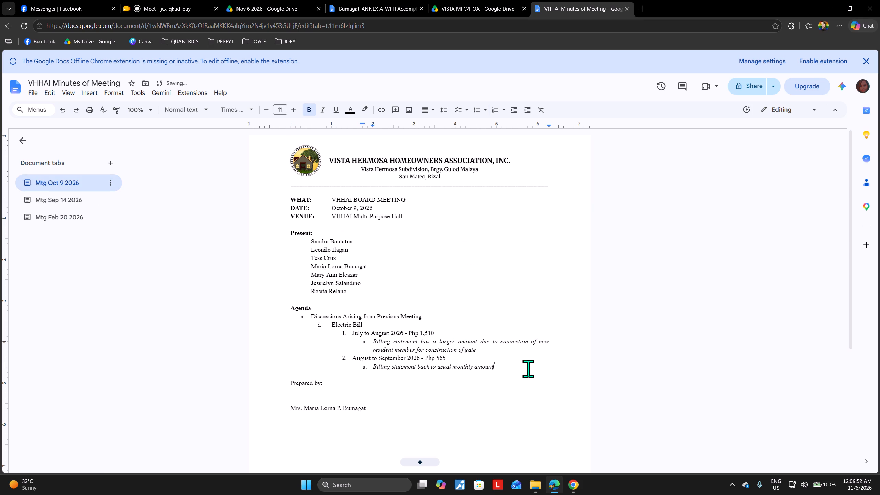